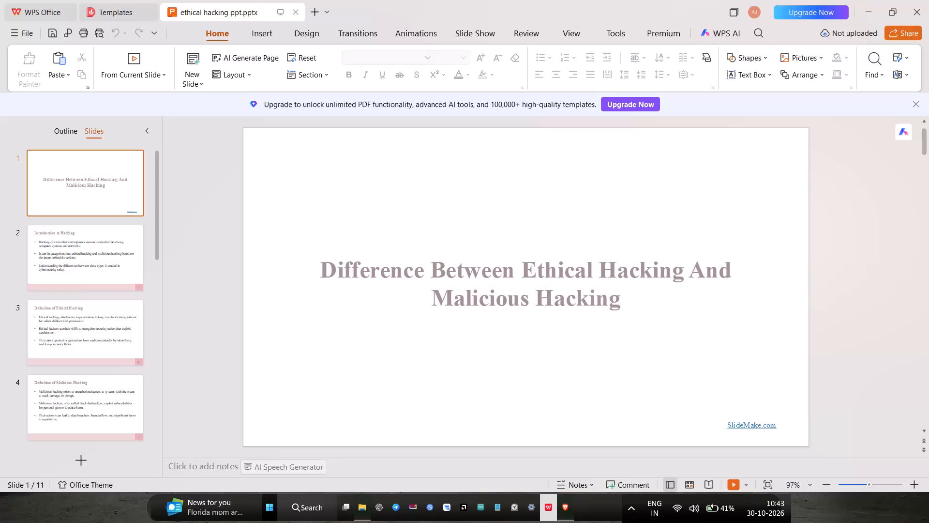
# Delete the SlideMake.com link box from the title slide.
pyautogui.click(760, 417)
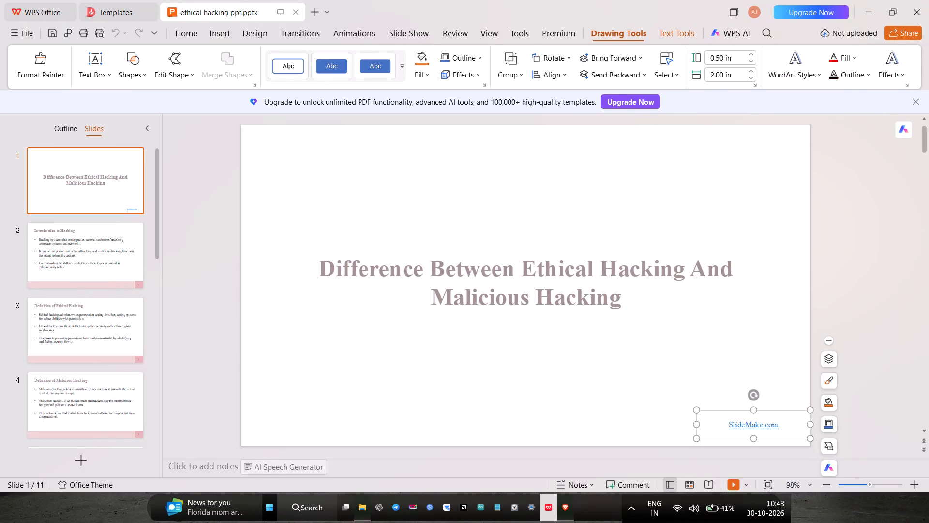
pyautogui.press('Delete')
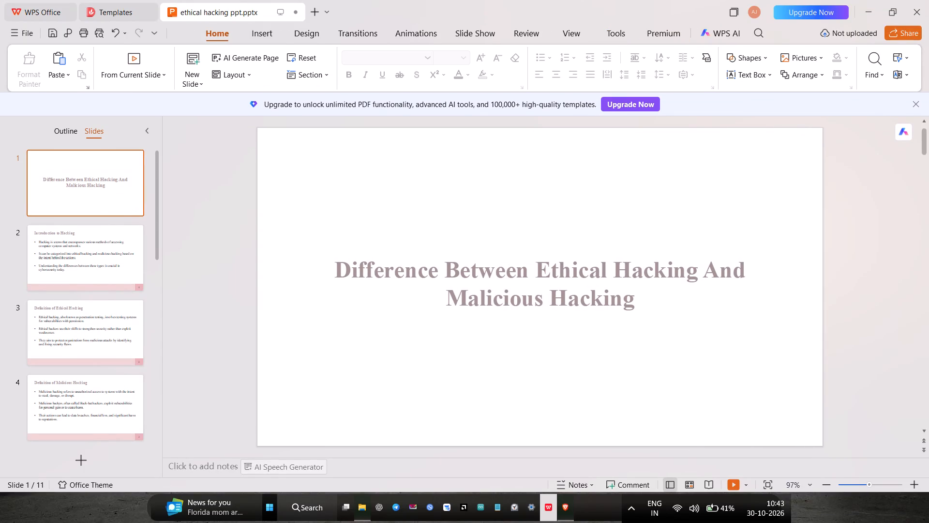
# Format the presentation title on slide 1 as non-bold, black (Black, Text 1) text at size 18.
pyautogui.moveTo(635, 299); pyautogui.dragTo(320, 267)
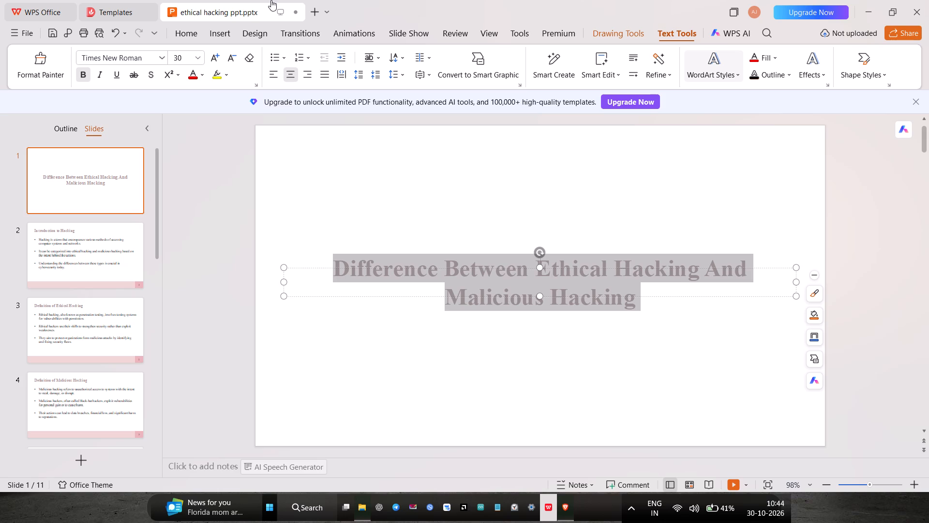
pyautogui.hotkey('ctrl', 'b')
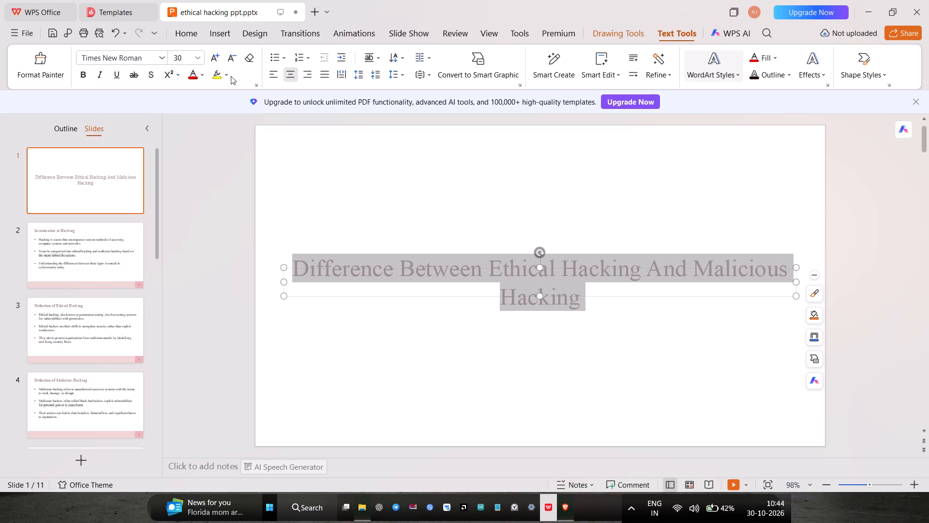
pyautogui.click(203, 76)
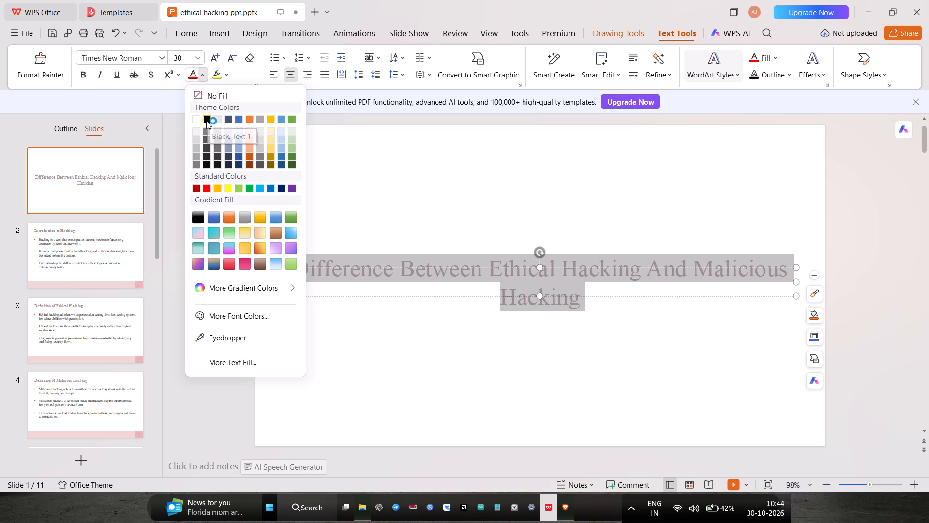
pyautogui.click(206, 121)
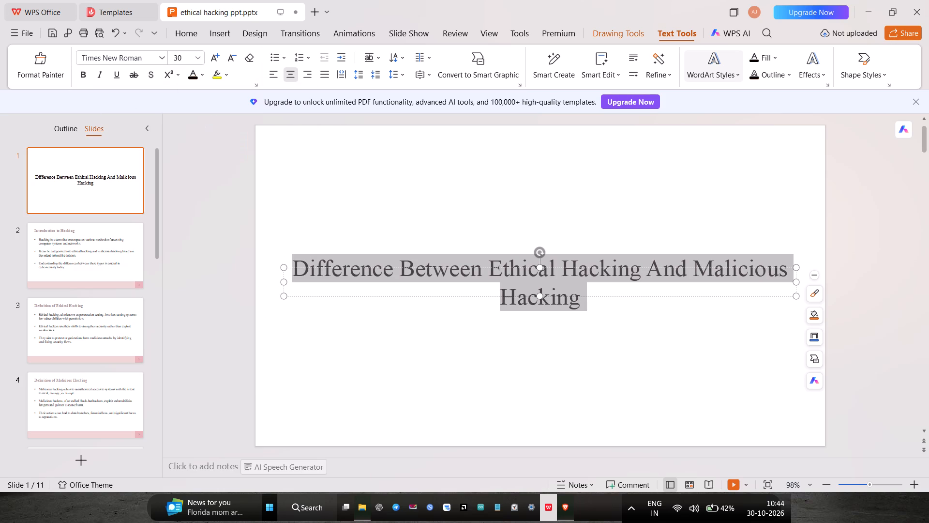
pyautogui.click(198, 58)
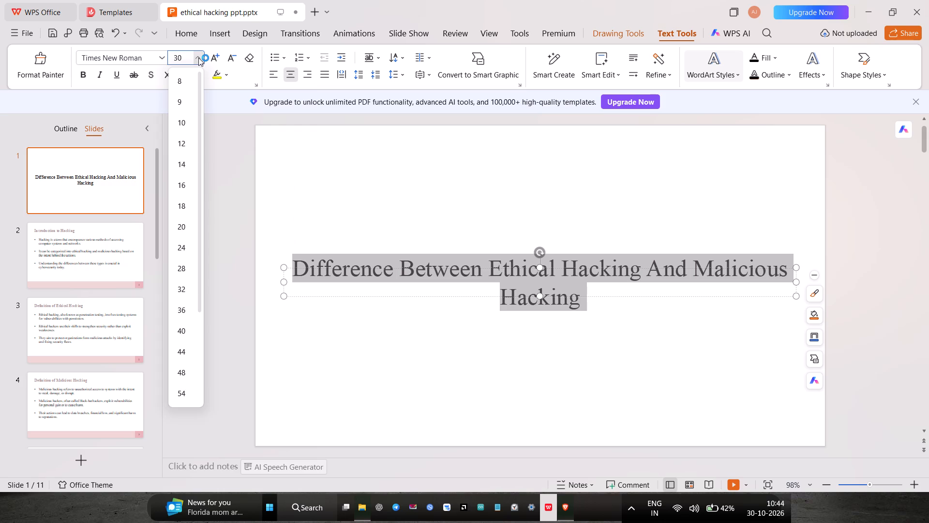
pyautogui.click(182, 205)
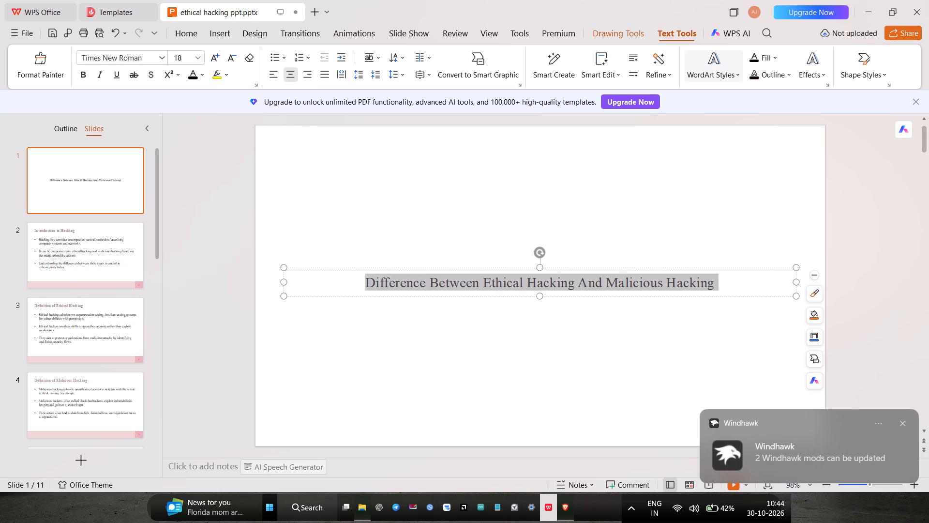
pyautogui.click(402, 186)
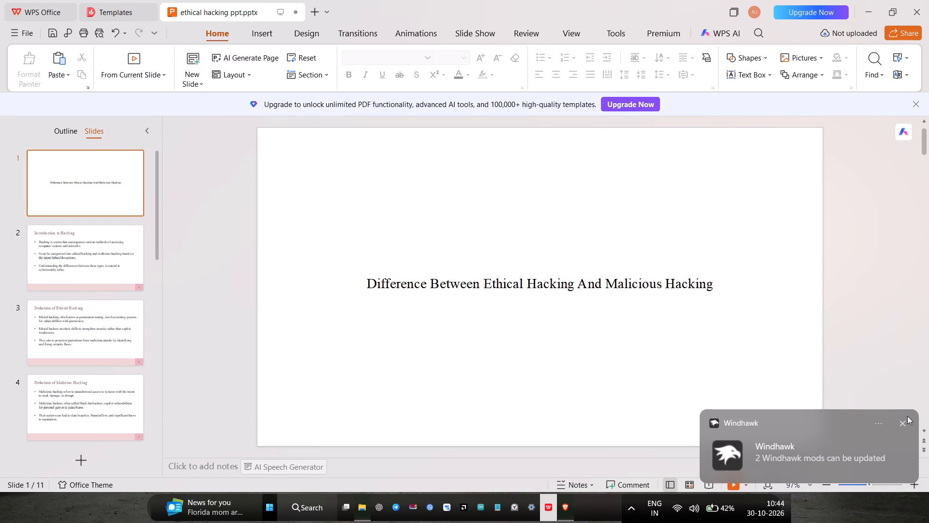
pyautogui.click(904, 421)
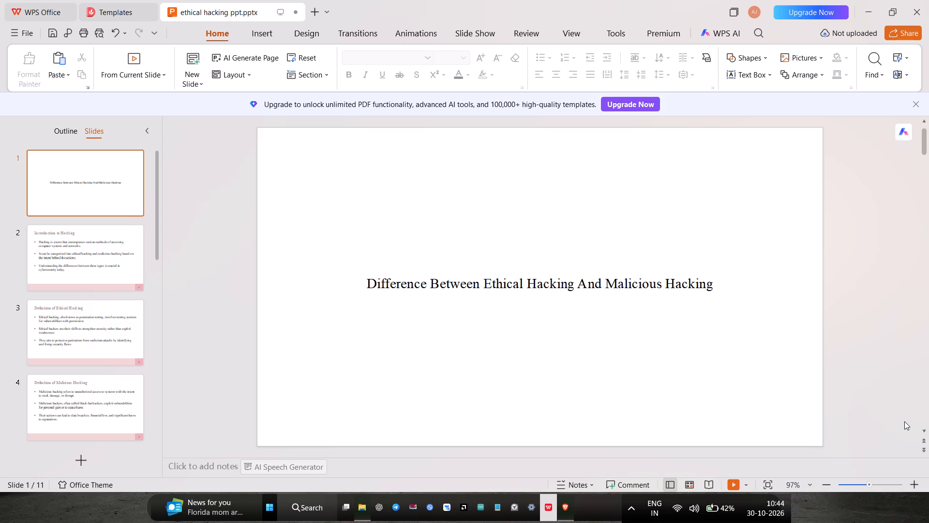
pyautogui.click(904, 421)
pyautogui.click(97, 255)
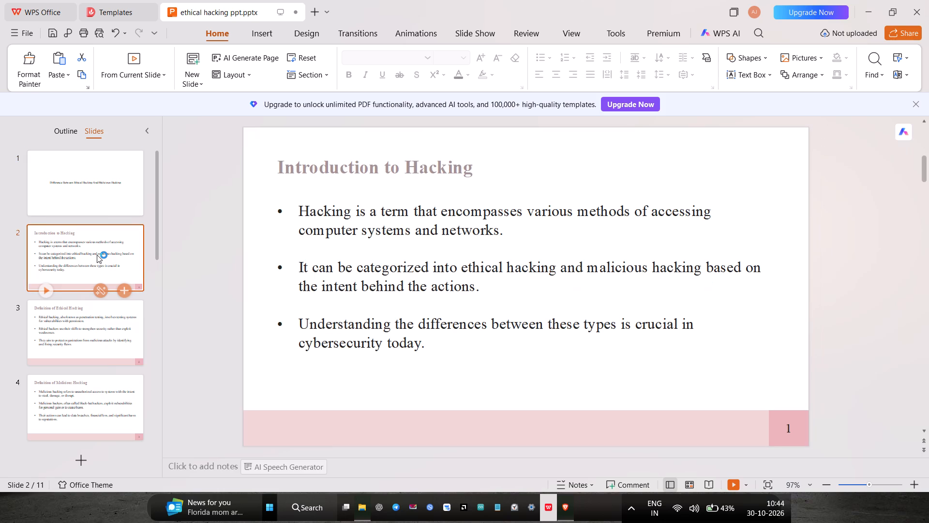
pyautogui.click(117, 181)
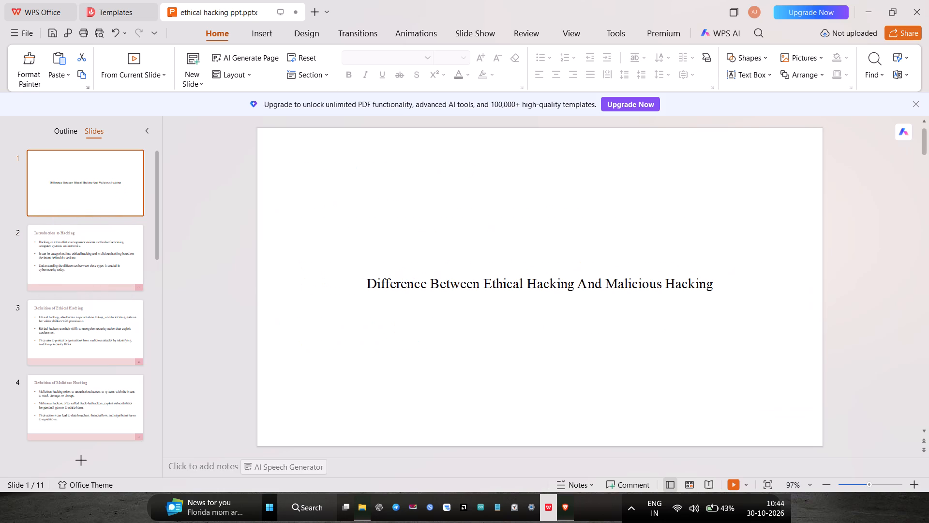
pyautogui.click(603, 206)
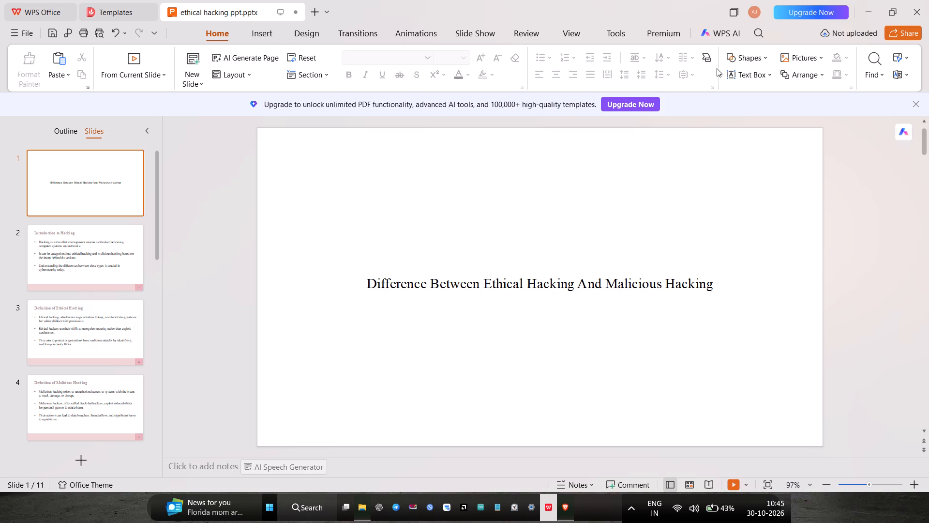
# Add a horizontal text box above the title on slide 1 reading "INSTITUTE OF AERONAUTICAL ENGINEERING".
pyautogui.click(739, 77)
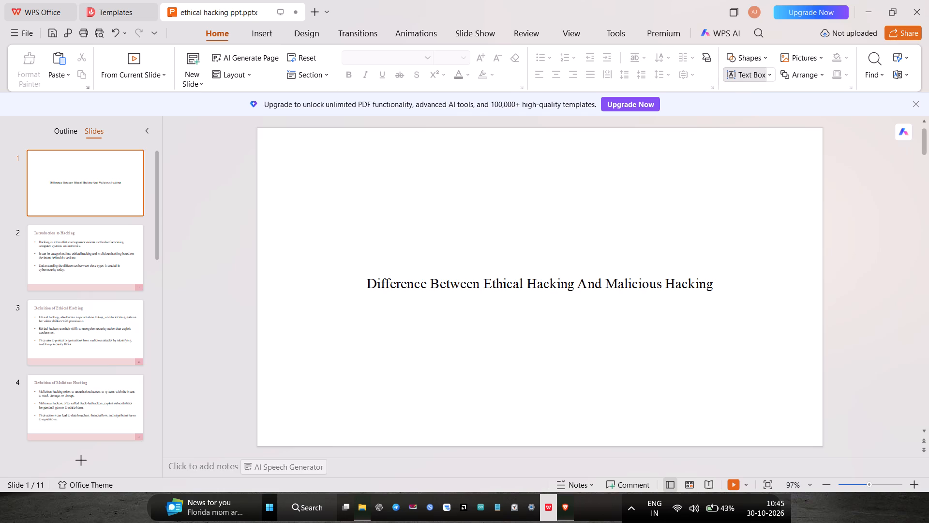
pyautogui.moveTo(400, 174); pyautogui.dragTo(724, 220)
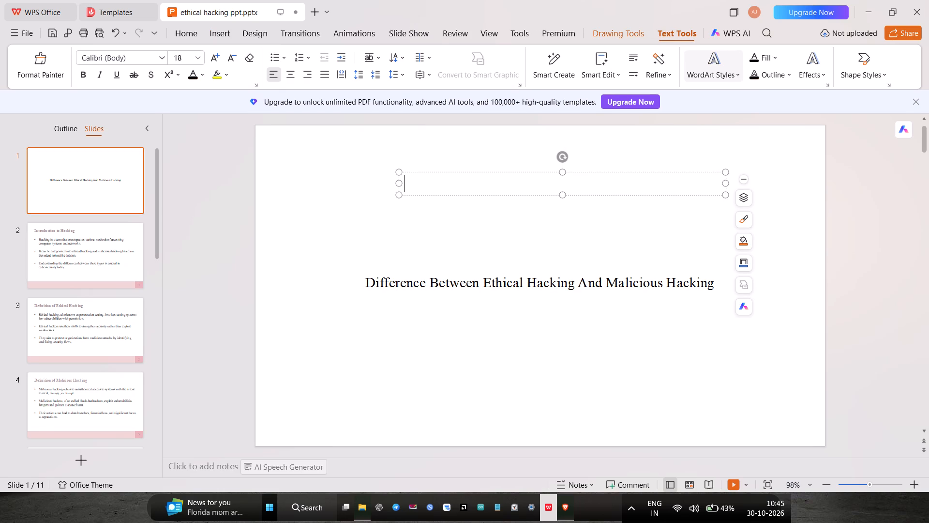
pyautogui.write('INSTITUTE OF AERO')
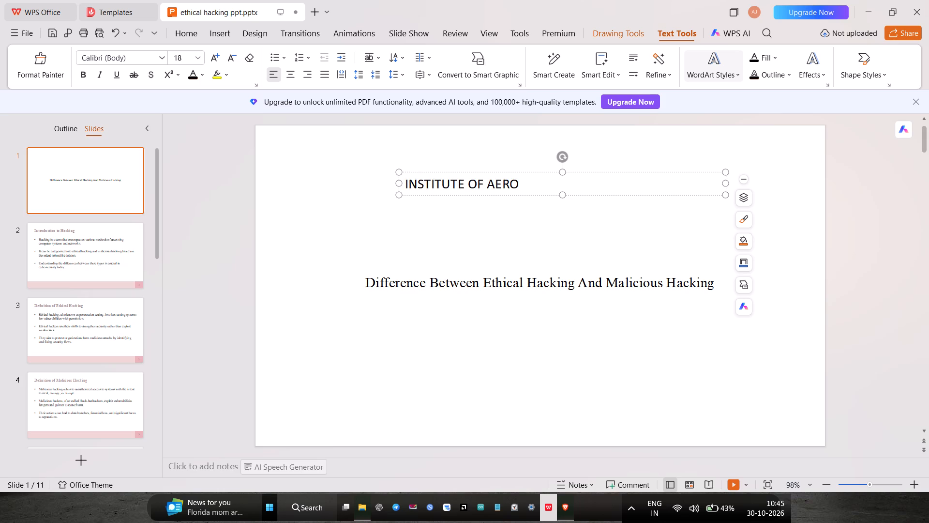
pyautogui.write('NAUTICAL NE')
pyautogui.press('BackSpace')
pyautogui.press('BackSpace')
pyautogui.write('EN')
pyautogui.write('GINEERING')
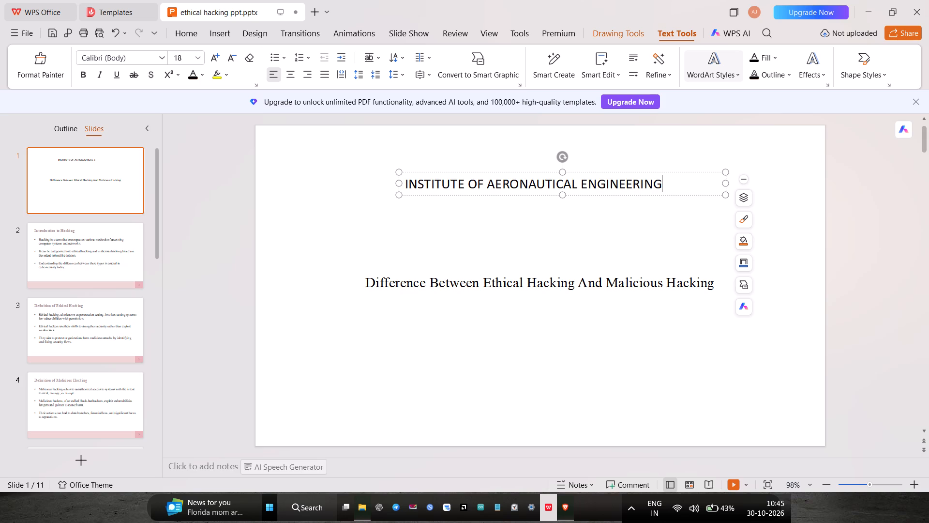
# Set the font size of the institute name heading to 32.
pyautogui.click(201, 60)
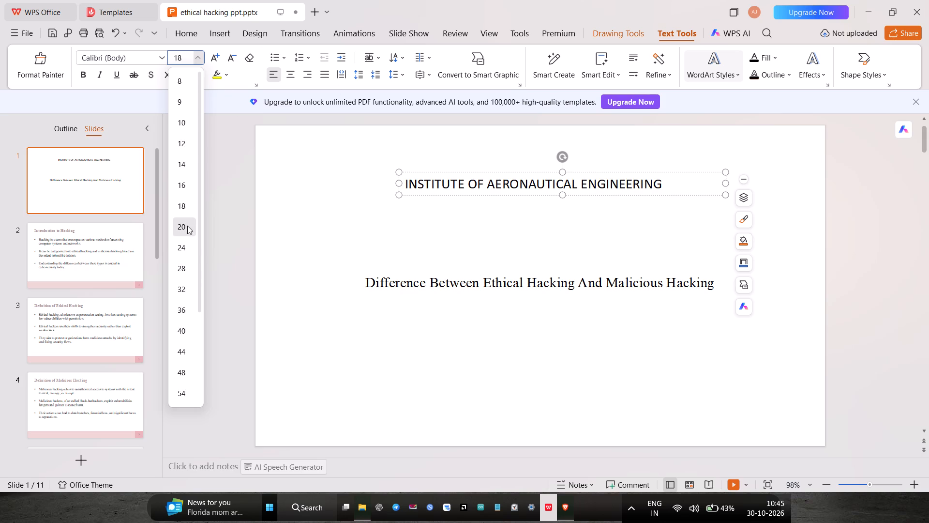
pyautogui.click(327, 169)
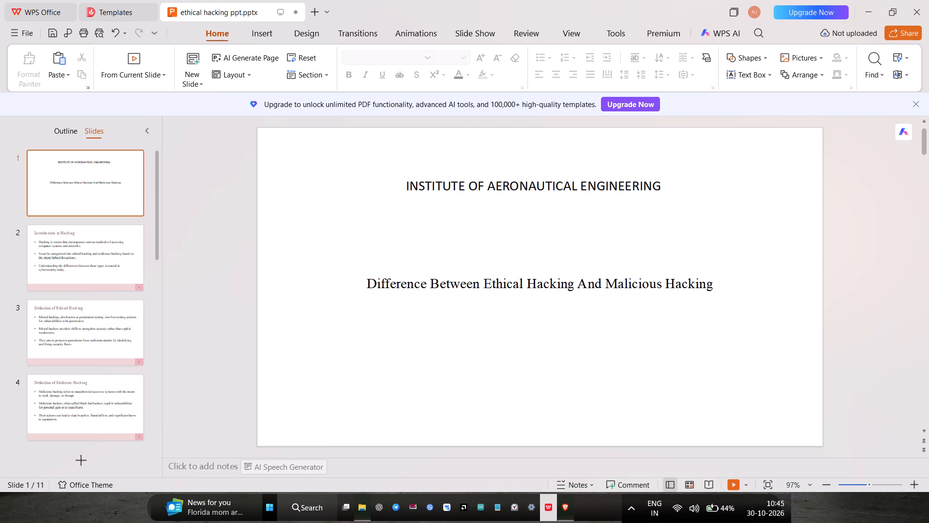
pyautogui.click(657, 187)
pyautogui.moveTo(657, 185); pyautogui.dragTo(548, 187)
pyautogui.click(673, 187)
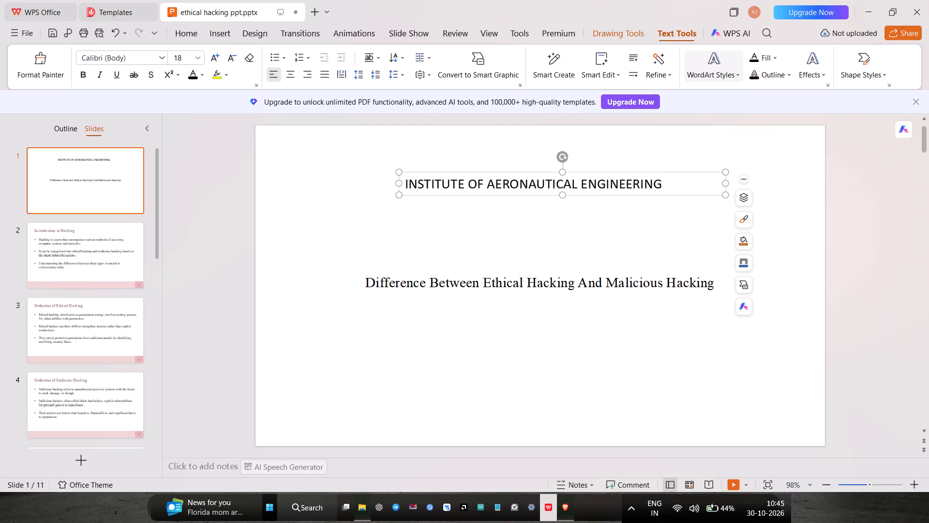
pyautogui.moveTo(659, 181); pyautogui.dragTo(403, 202)
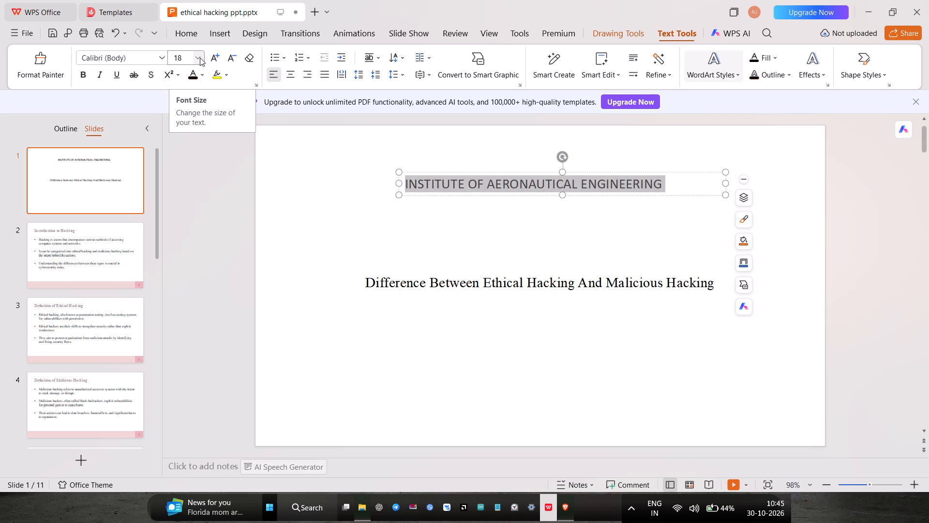
pyautogui.click(200, 58)
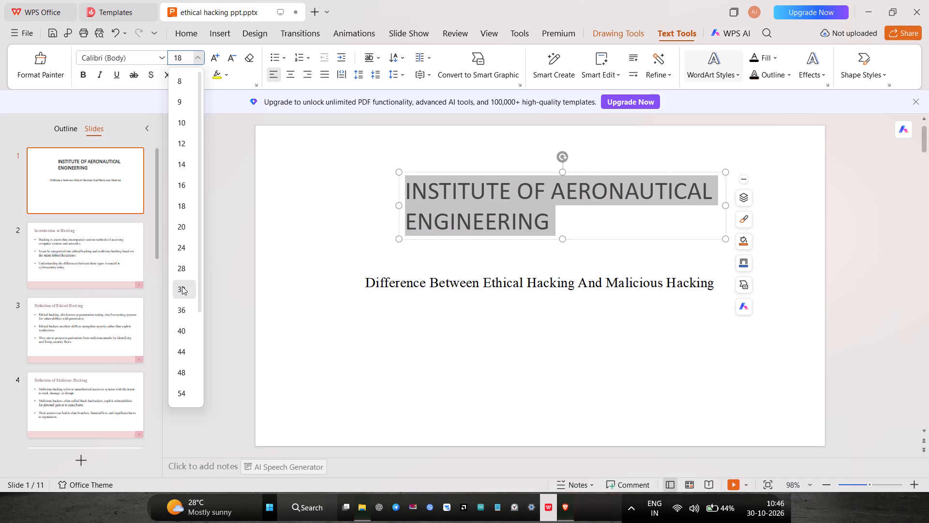
pyautogui.click(182, 286)
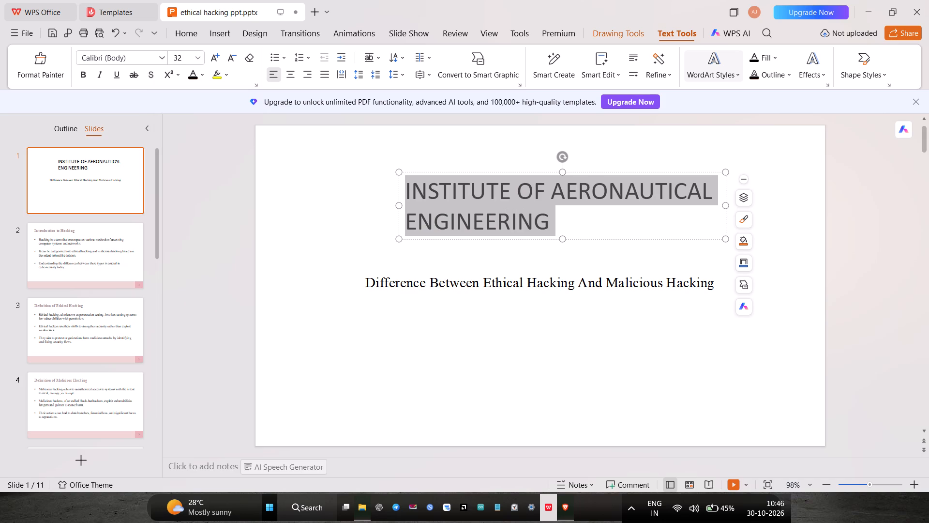
# Widen the institute name text box on both sides.
pyautogui.moveTo(398, 208); pyautogui.dragTo(318, 223)
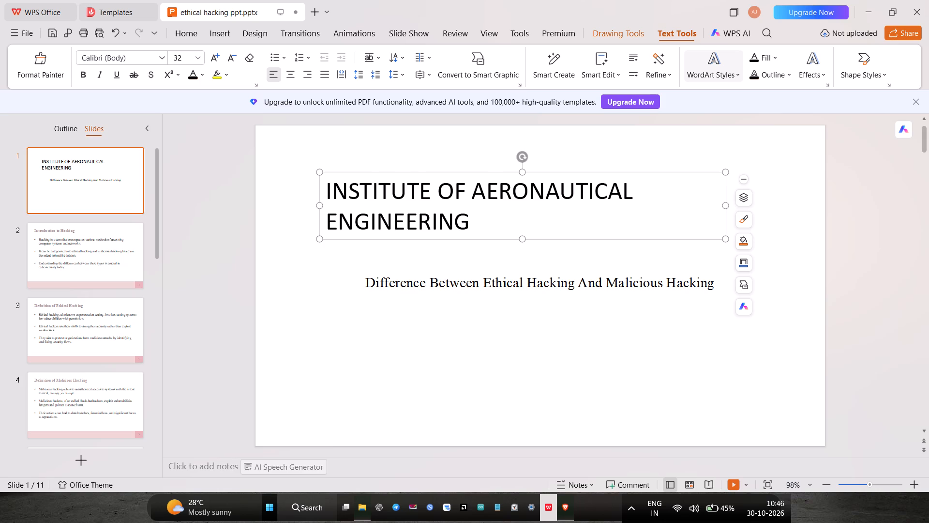
pyautogui.moveTo(727, 206); pyautogui.dragTo(779, 195)
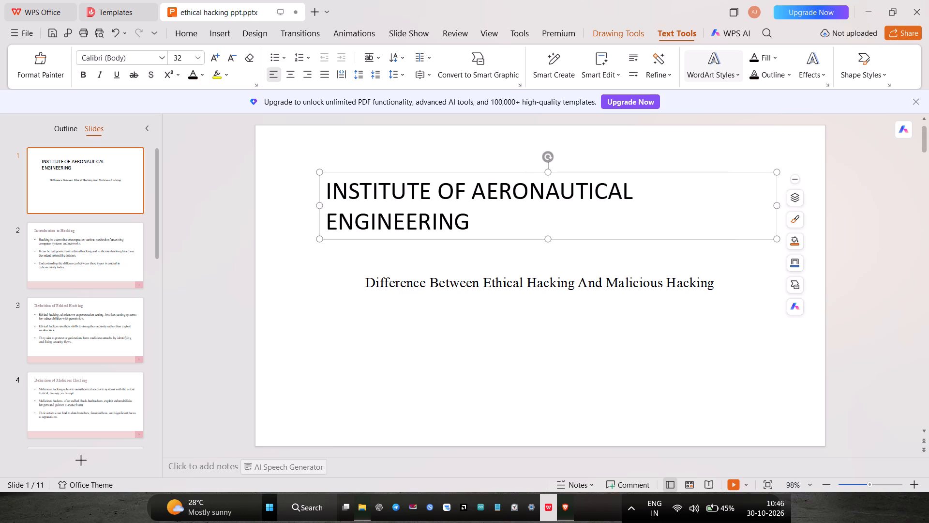
# Change the font of the whole institute name heading to Times New Roman.
pyautogui.moveTo(466, 219); pyautogui.dragTo(322, 193)
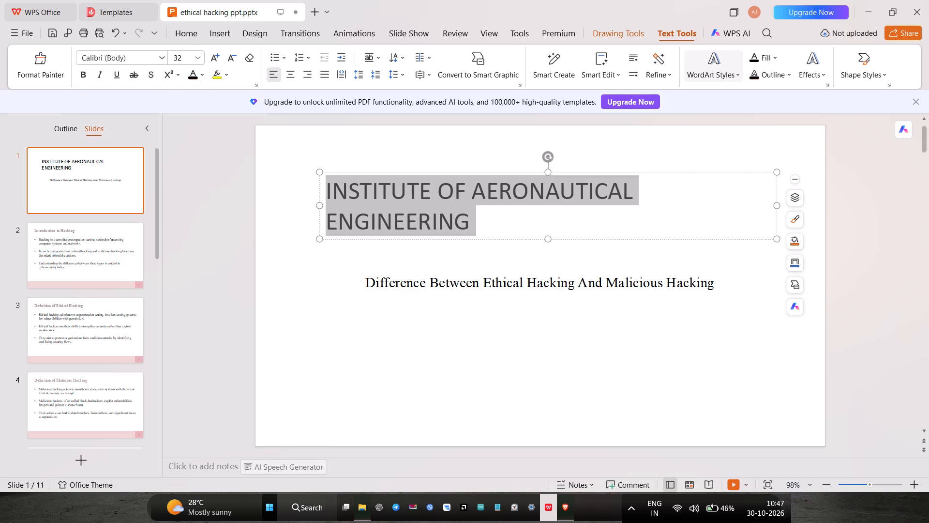
pyautogui.click(165, 62)
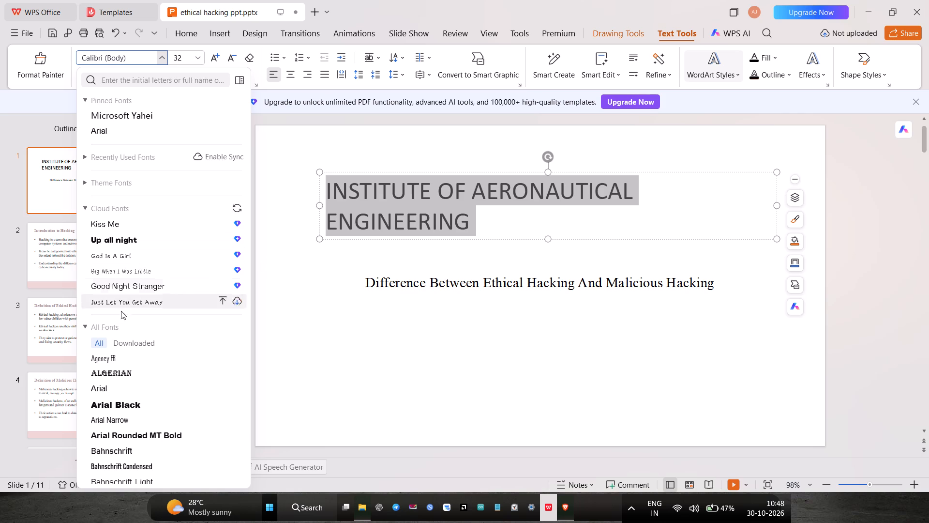
pyautogui.doubleClick(132, 55)
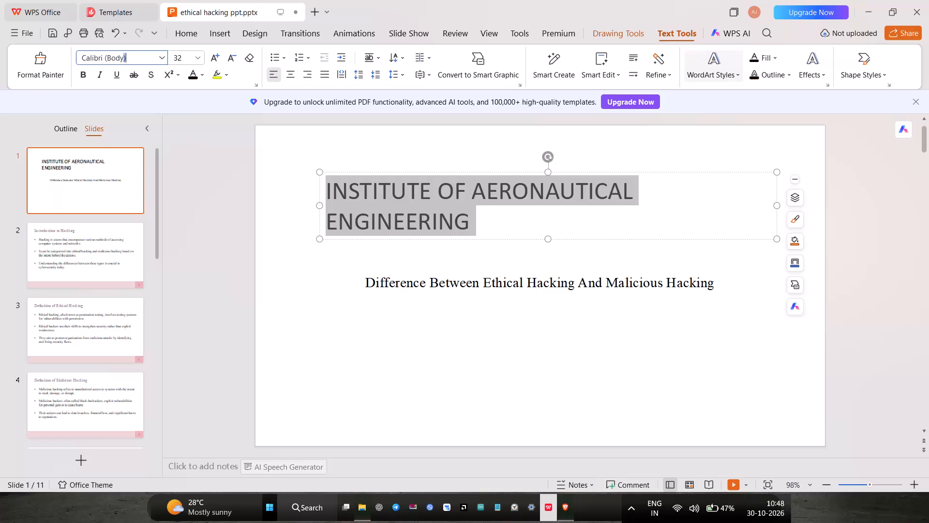
pyautogui.press('BackSpace')
pyautogui.press('BackSpace')
pyautogui.press('BackSpace')
pyautogui.press('BackSpace')
pyautogui.press('BackSpace')
pyautogui.press('BackSpace')
pyautogui.press('BackSpace')
pyautogui.press('BackSpace')
pyautogui.press('BackSpace')
pyautogui.press('BackSpace')
pyautogui.press('BackSpace')
pyautogui.press('BackSpace')
pyautogui.press('BackSpace')
pyautogui.press('BackSpace')
pyautogui.press('BackSpace')
pyautogui.press('BackSpace')
pyautogui.press('BackSpace')
pyautogui.press('BackSpace')
pyautogui.press('BackSpace')
pyautogui.press('BackSpace')
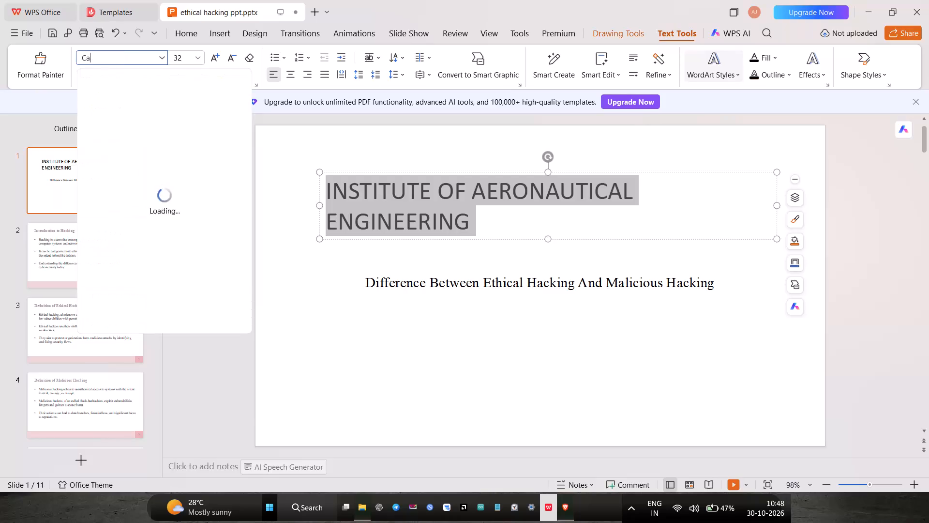
pyautogui.write('TIMES')
pyautogui.press('space')
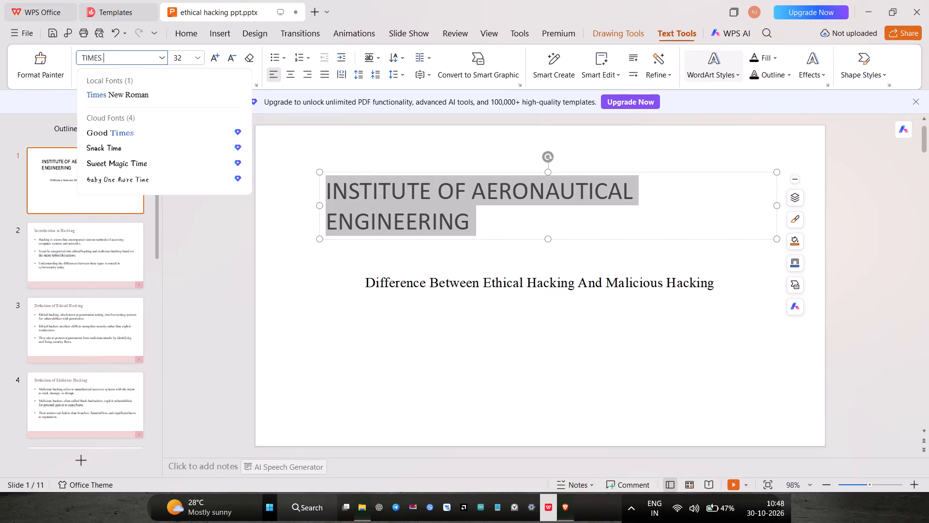
pyautogui.click(135, 89)
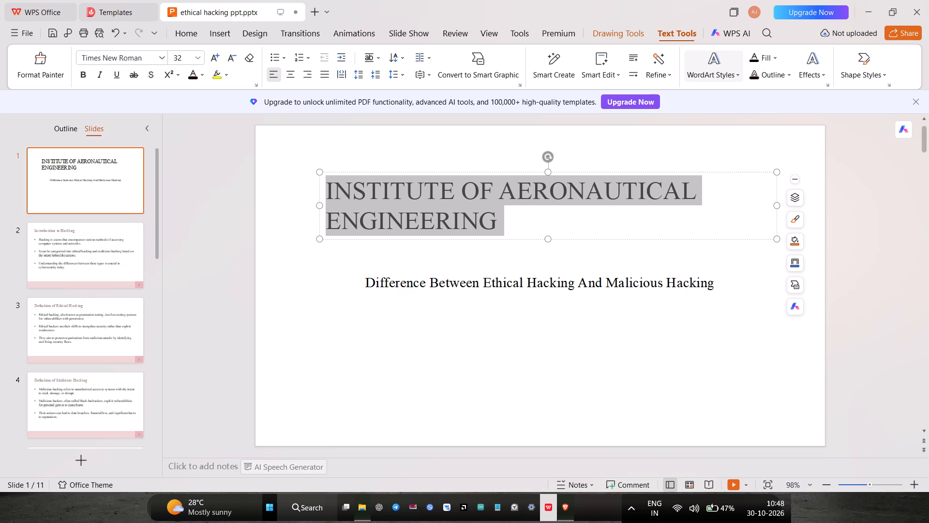
# Widen the institute name text box further on both sides so the heading fits on one line.
pyautogui.moveTo(778, 206); pyautogui.dragTo(877, 205)
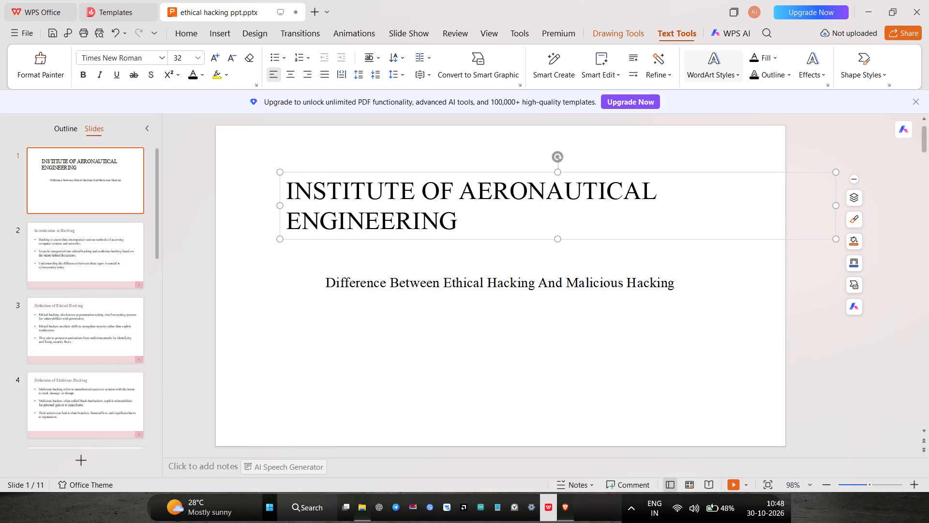
pyautogui.moveTo(282, 204); pyautogui.dragTo(230, 196)
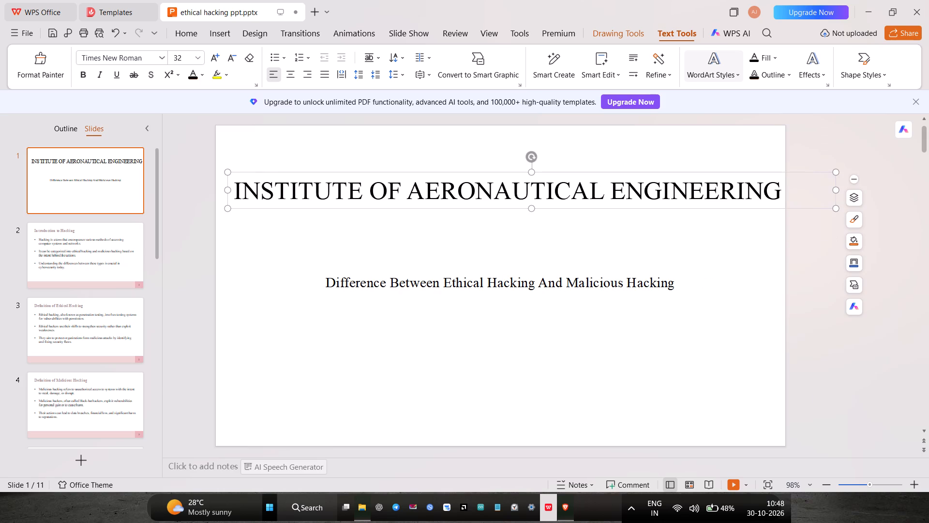
pyautogui.click(757, 233)
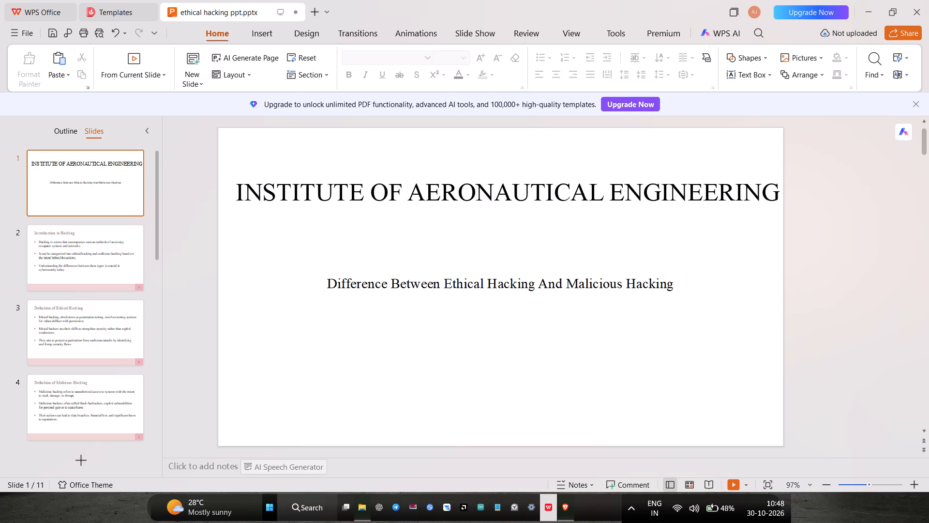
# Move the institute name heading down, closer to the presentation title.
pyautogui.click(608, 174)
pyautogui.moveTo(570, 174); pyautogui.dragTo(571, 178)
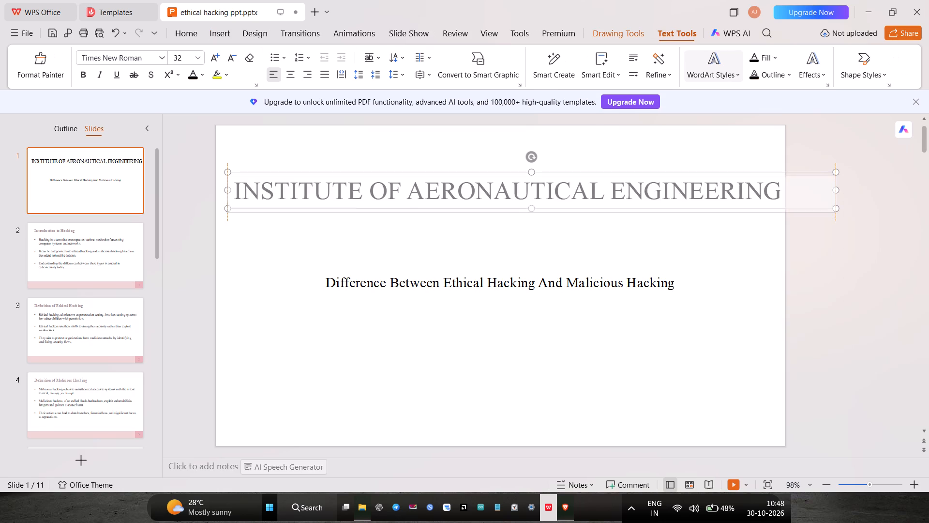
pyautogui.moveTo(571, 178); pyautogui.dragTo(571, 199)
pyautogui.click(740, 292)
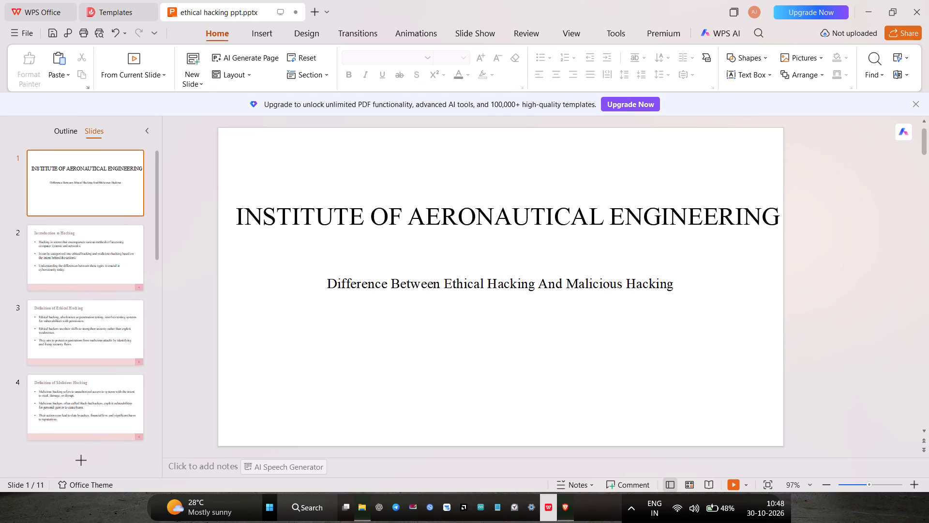
# Narrow the institute name text box so the heading wraps onto two lines, and move it up near the slide's top edge.
pyautogui.click(738, 217)
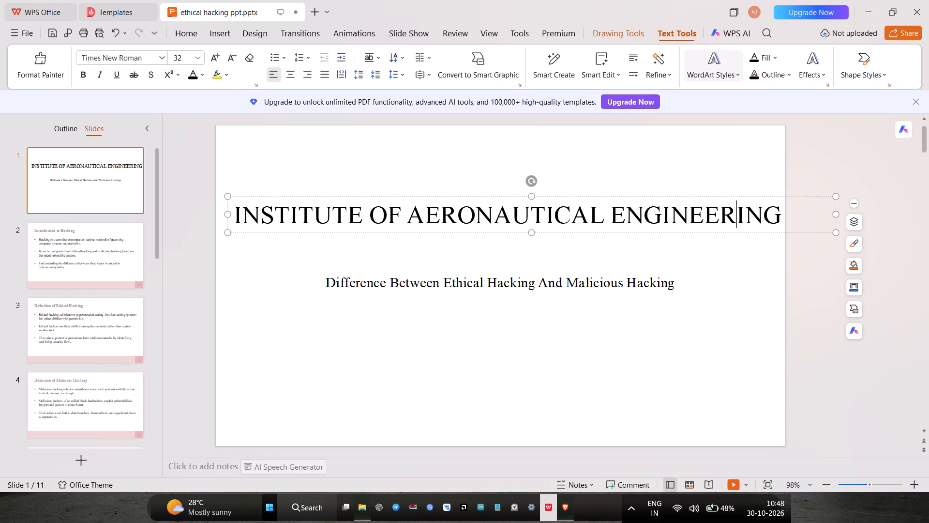
pyautogui.moveTo(836, 217); pyautogui.dragTo(719, 217)
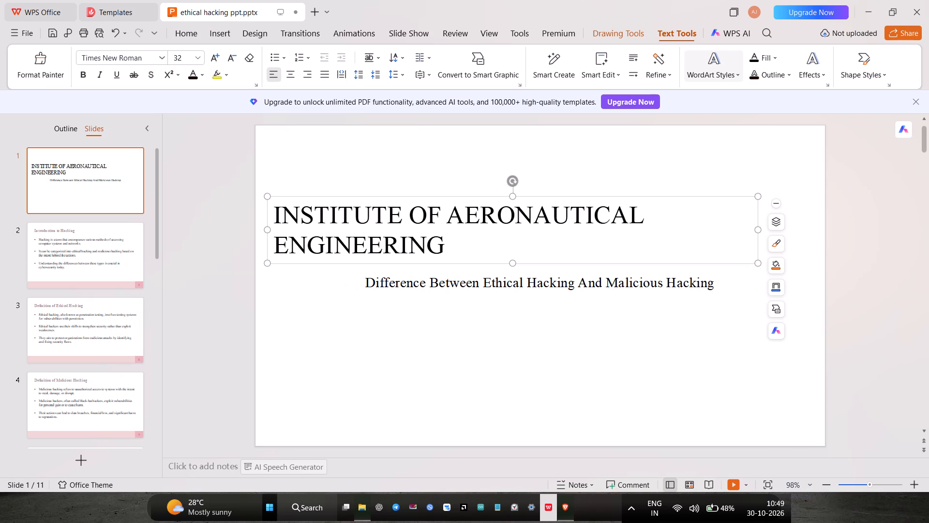
pyautogui.moveTo(494, 194); pyautogui.dragTo(512, 147)
# Center-align the institute name heading within its text box.
pyautogui.click(472, 196)
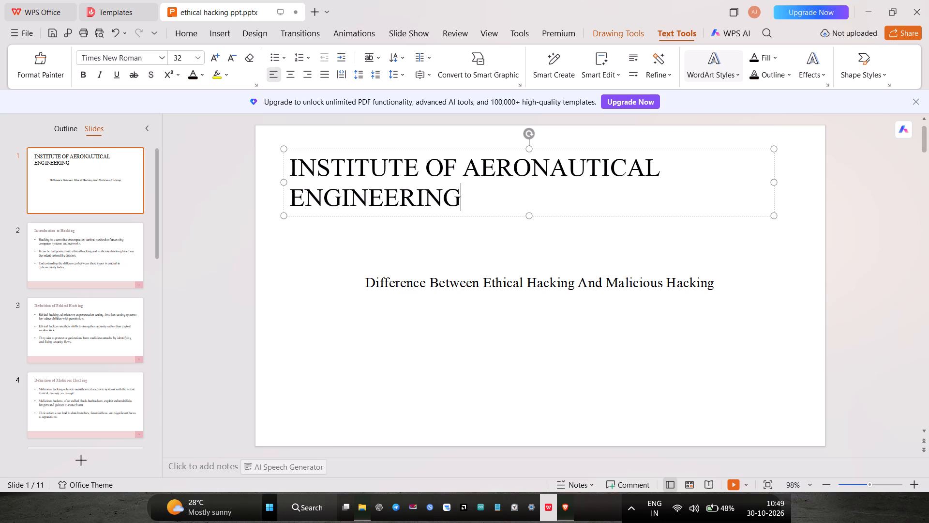
pyautogui.moveTo(472, 196); pyautogui.dragTo(293, 213)
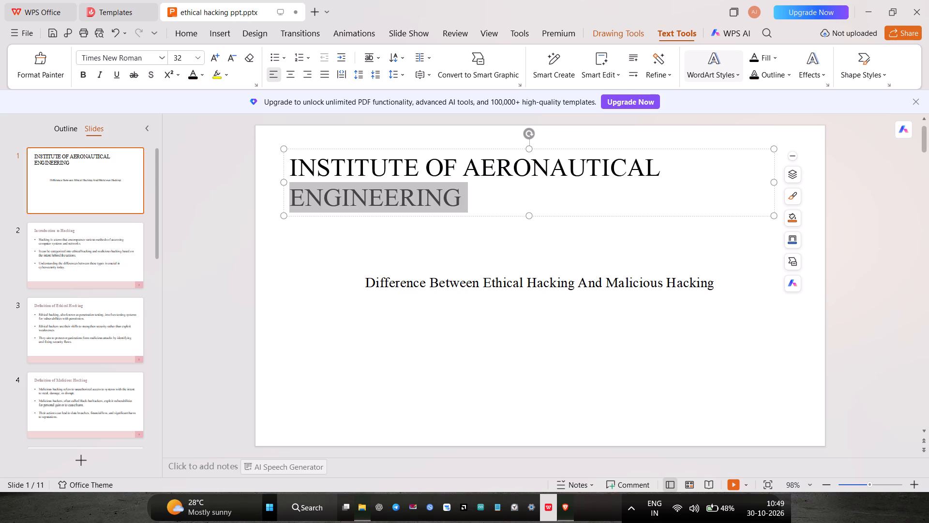
pyautogui.click(298, 81)
pyautogui.click(644, 370)
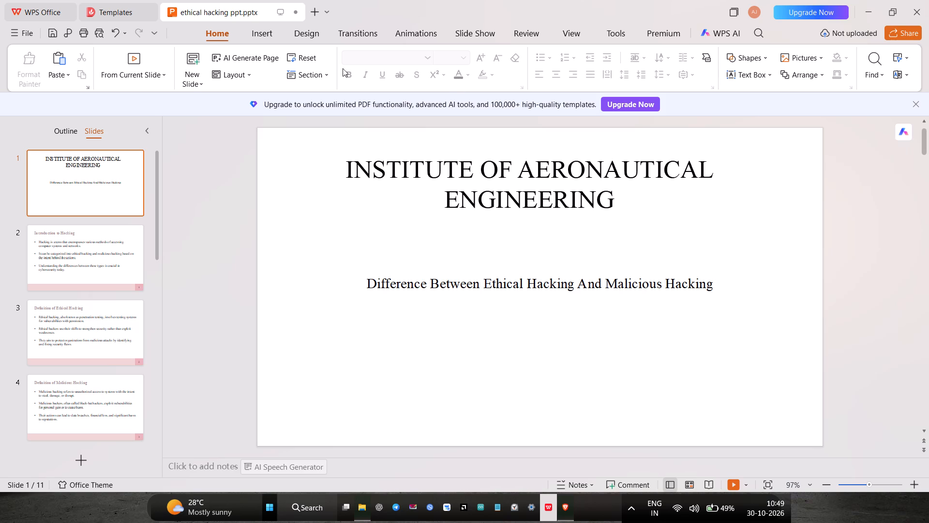
# Copy the "iare logo new" image from the Documents folder in File Explorer and paste it onto the title slide.
pyautogui.click(368, 503)
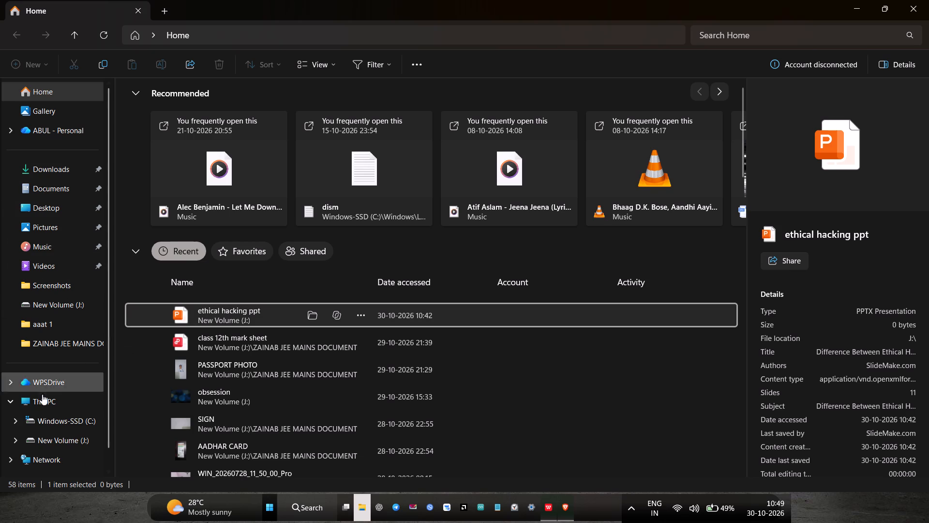
pyautogui.scroll(-5, 54, 441)
pyautogui.scroll(1, 54, 441)
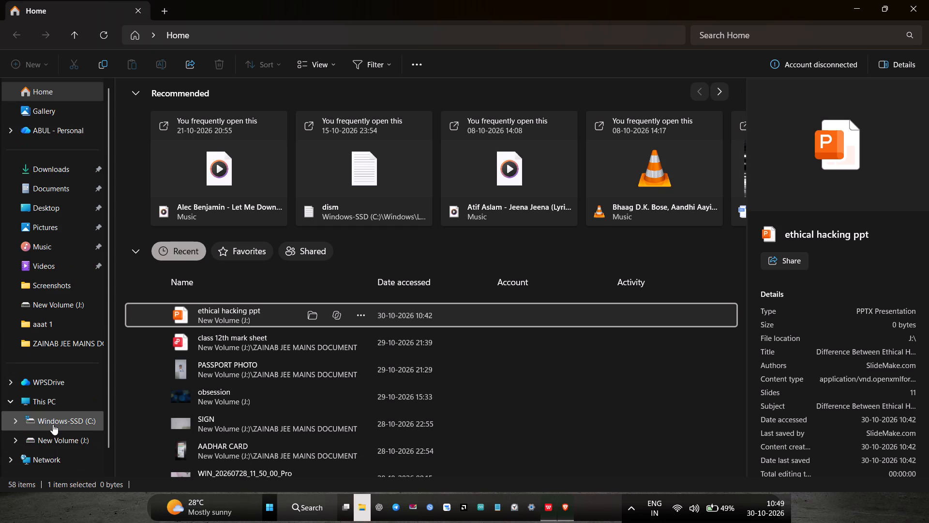
pyautogui.click(53, 424)
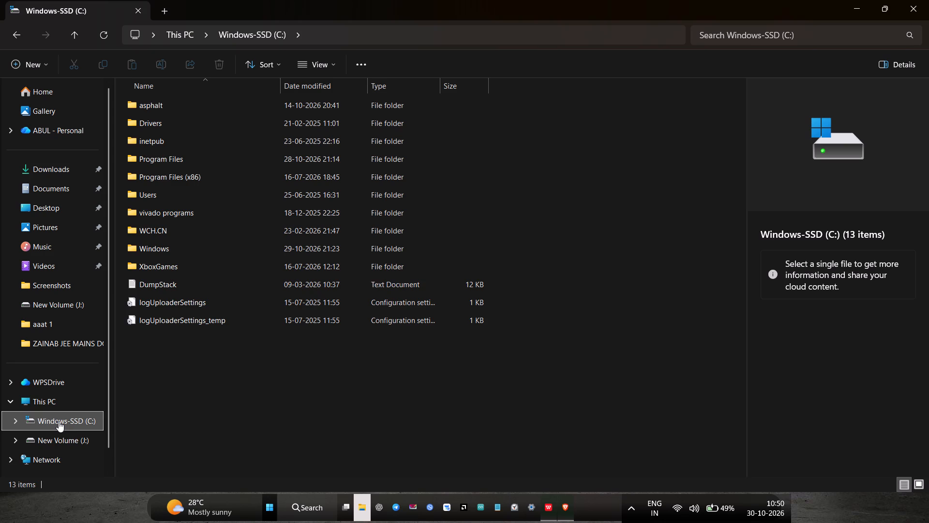
pyautogui.click(59, 421)
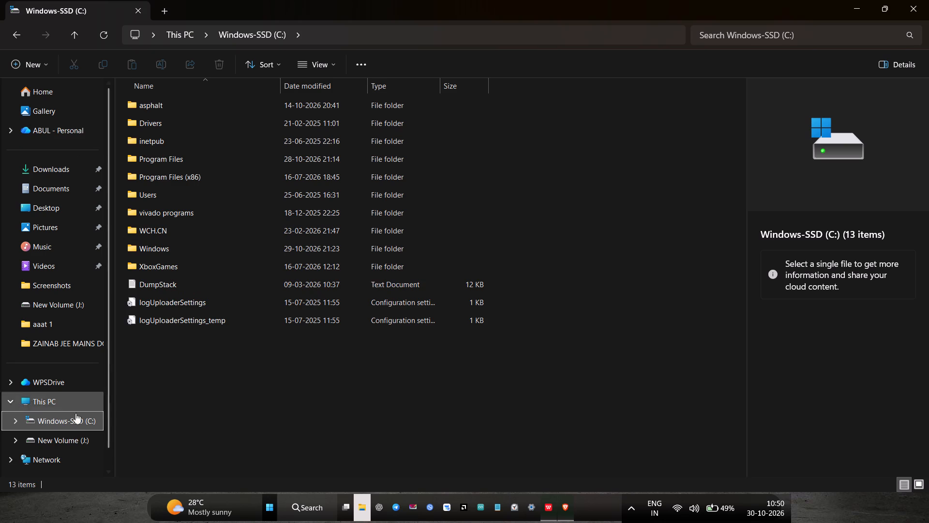
pyautogui.click(54, 435)
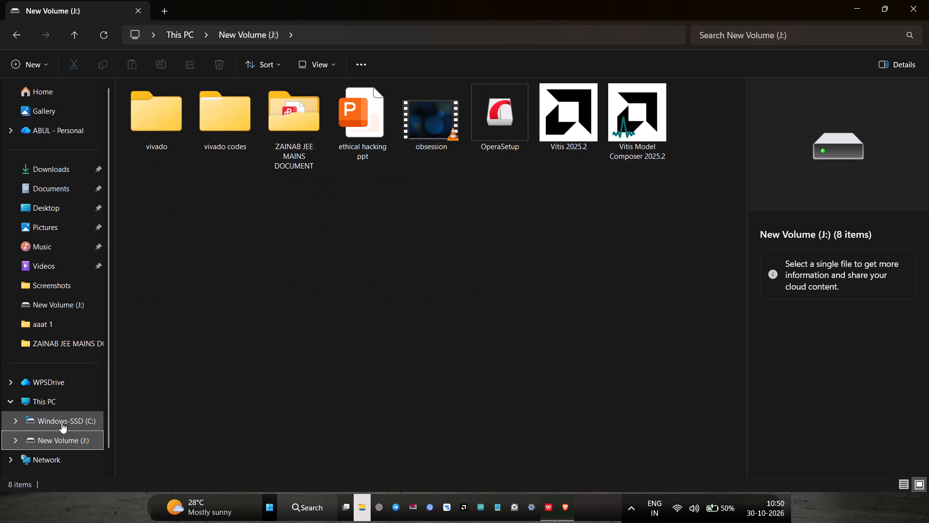
pyautogui.click(40, 196)
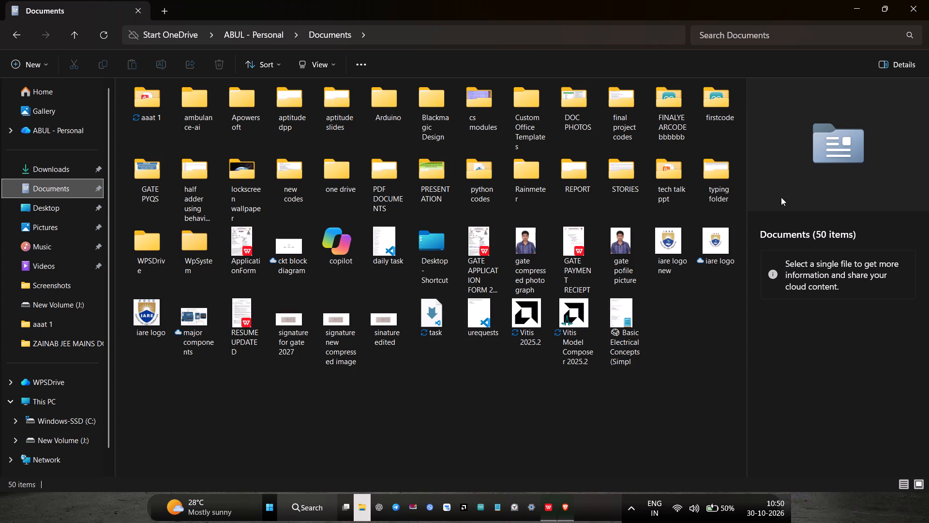
pyautogui.click(670, 248)
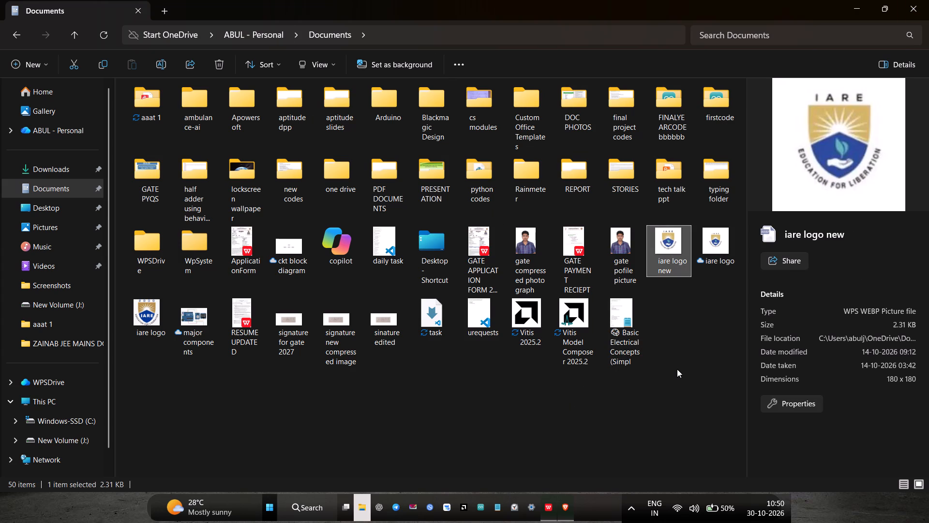
pyautogui.hotkey('ctrl', 'c')
pyautogui.click(850, 4)
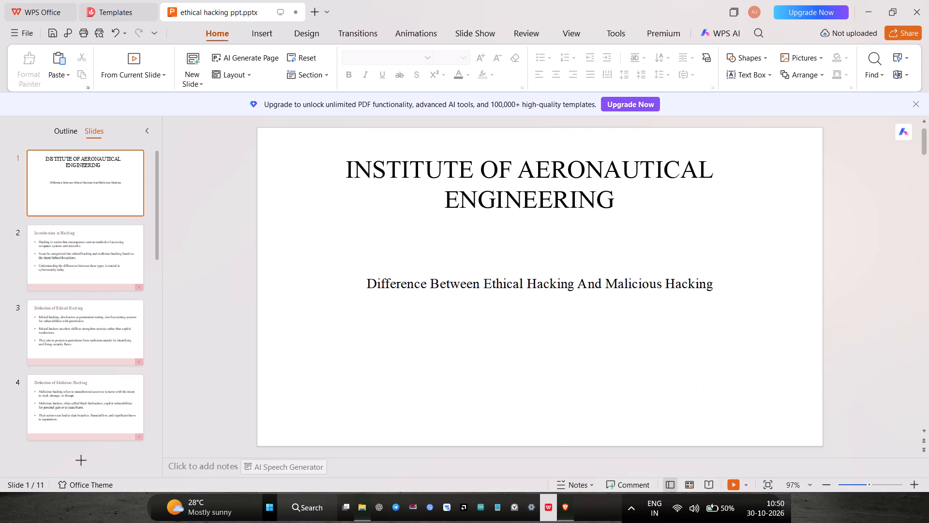
pyautogui.hotkey('ctrl', 'v')
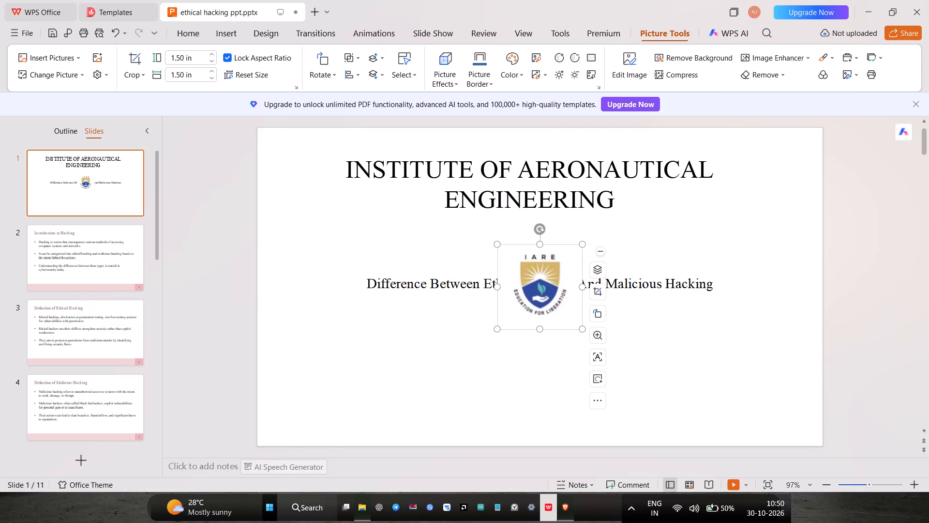
# Shrink the pasted logo to about 0.94 in wide and 0.94 in high.
pyautogui.moveTo(579, 289); pyautogui.dragTo(560, 288)
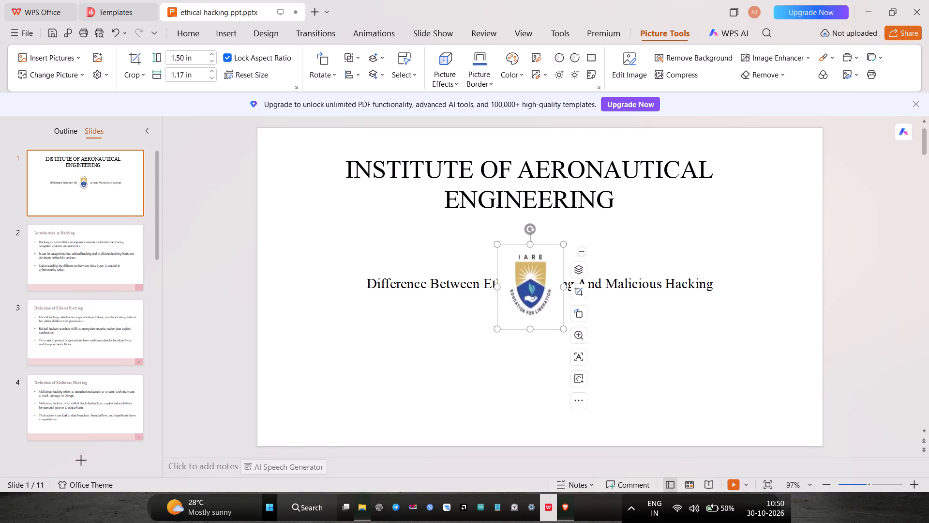
pyautogui.moveTo(497, 287); pyautogui.dragTo(510, 291)
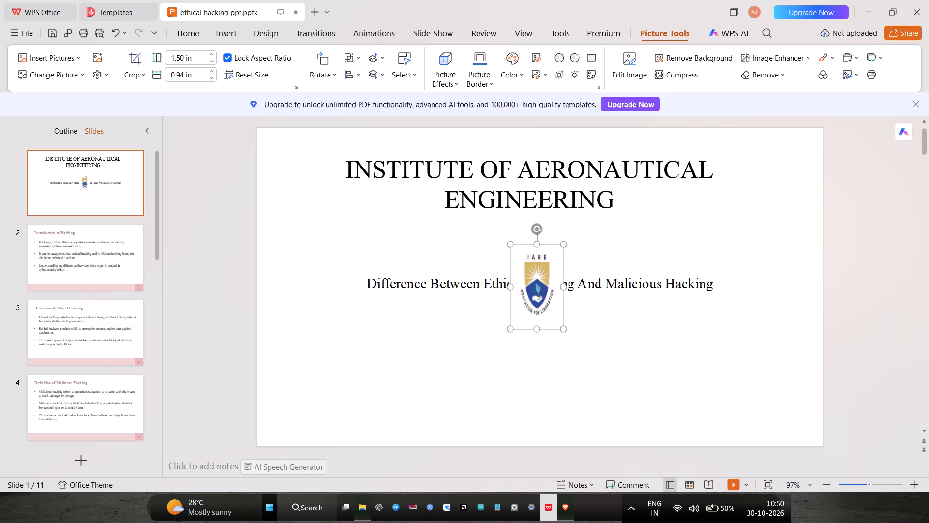
pyautogui.moveTo(540, 329); pyautogui.dragTo(539, 296)
# Move the logo to the slide's upper-right corner, beside the institute name heading.
pyautogui.moveTo(543, 273); pyautogui.dragTo(775, 178)
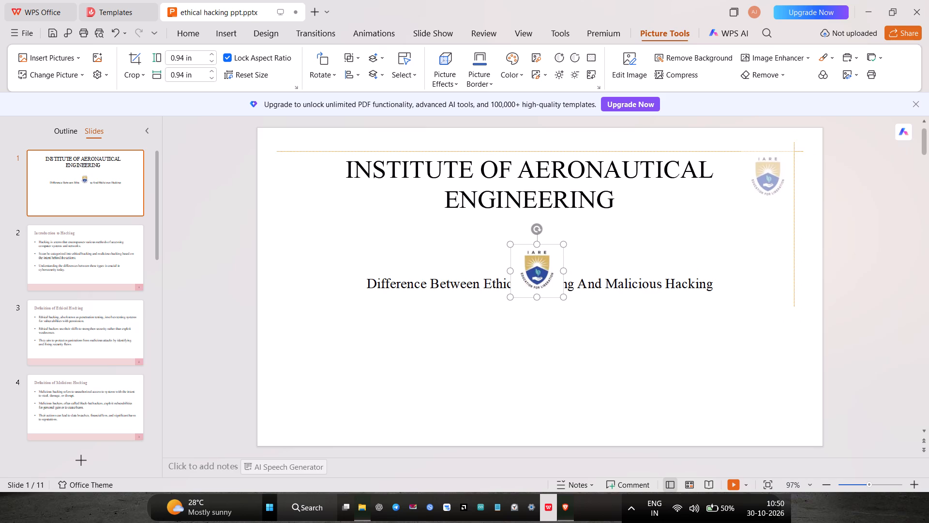
pyautogui.moveTo(775, 178); pyautogui.dragTo(775, 176)
pyautogui.click(762, 345)
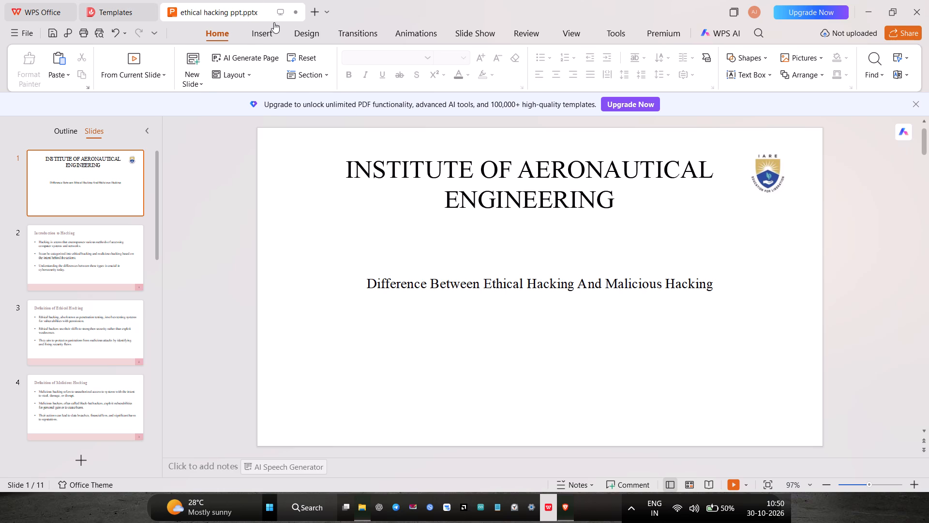
# Bring up the options for inserting a new object on the title slide.
pyautogui.click(262, 35)
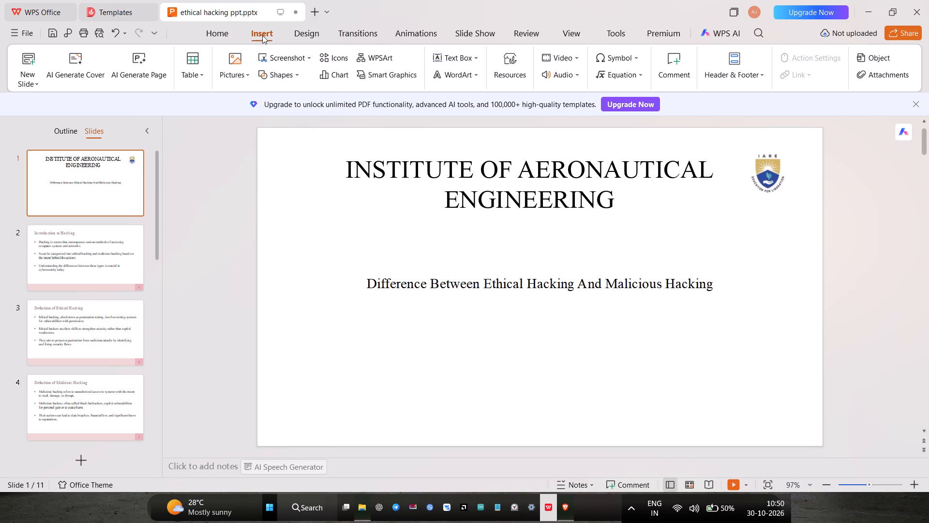
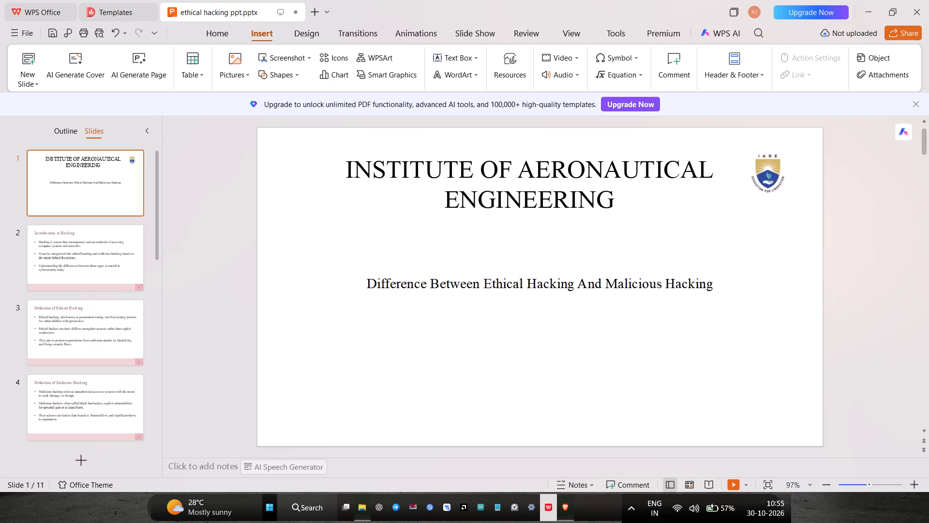
# Close the Templates page and return to the ethical hacking presentation.
pyautogui.click(153, 15)
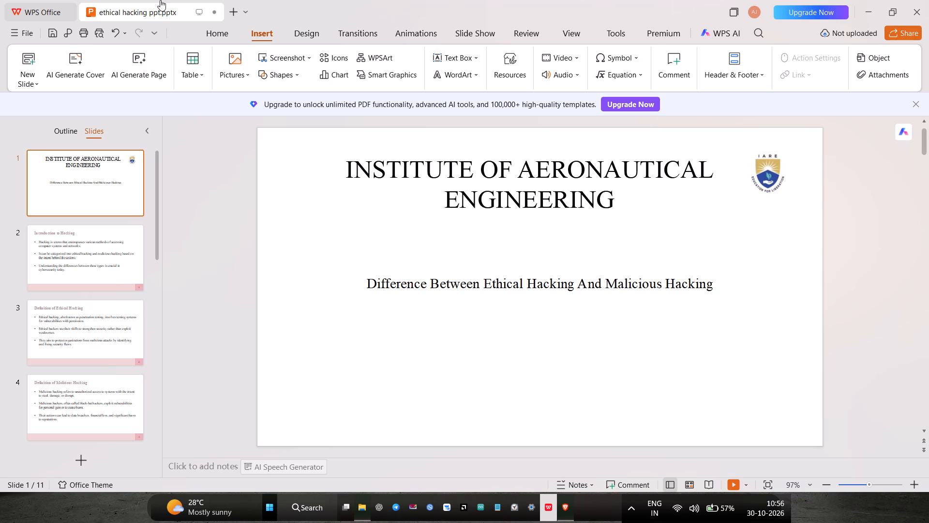
# Draw an unfilled rectangle about 7.29 in wide and 3.34 in high around the subtitle, below the institute name heading.
pyautogui.click(233, 35)
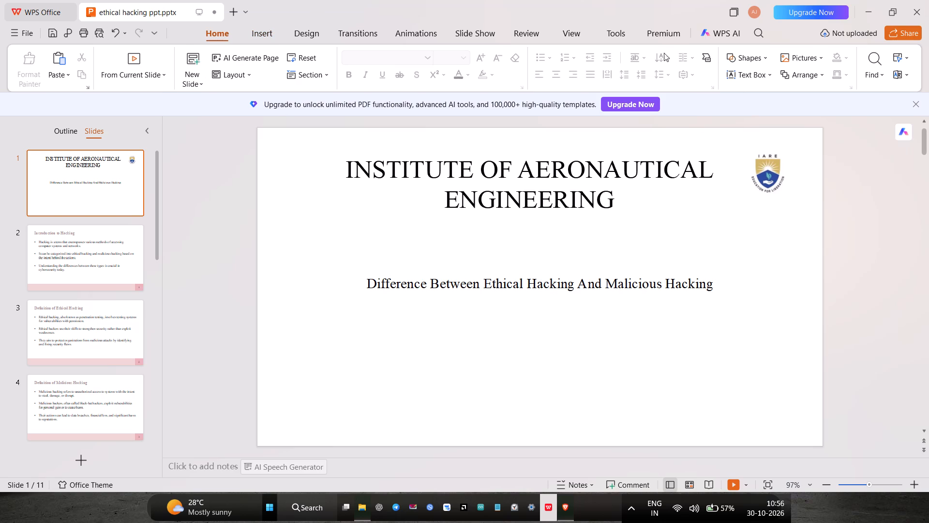
pyautogui.click(759, 60)
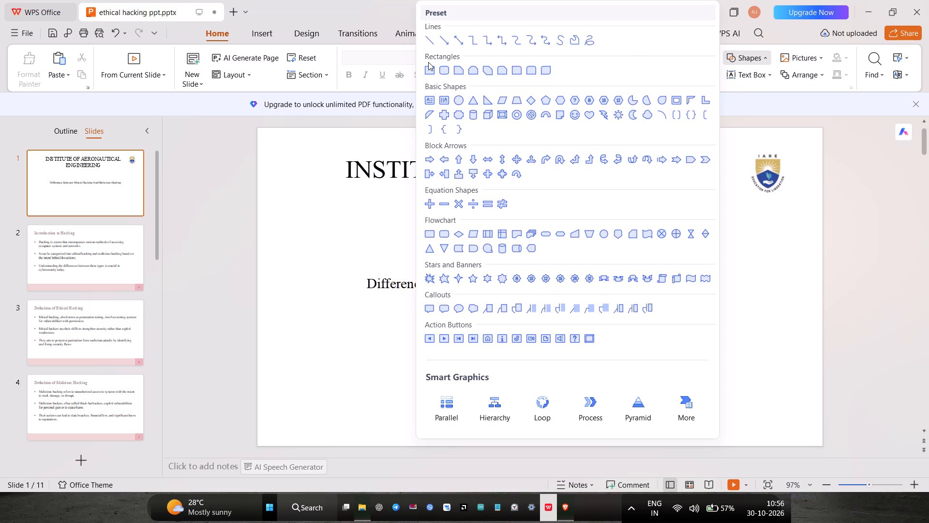
pyautogui.click(426, 70)
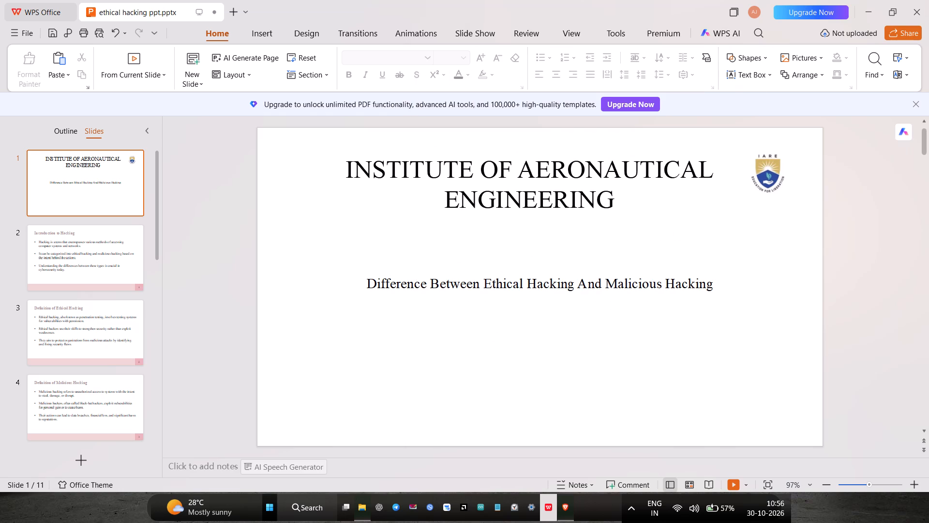
pyautogui.moveTo(343, 233); pyautogui.dragTo(754, 422)
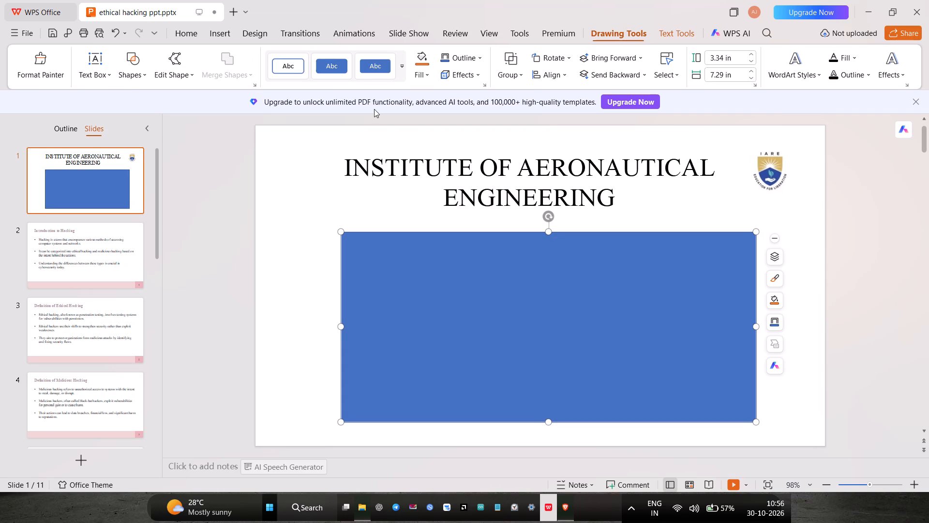
pyautogui.click(430, 73)
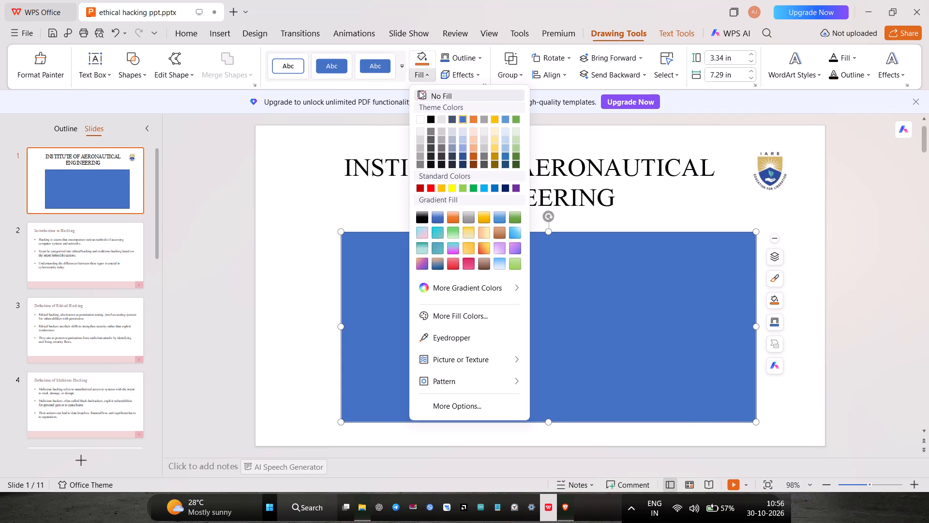
pyautogui.click(419, 91)
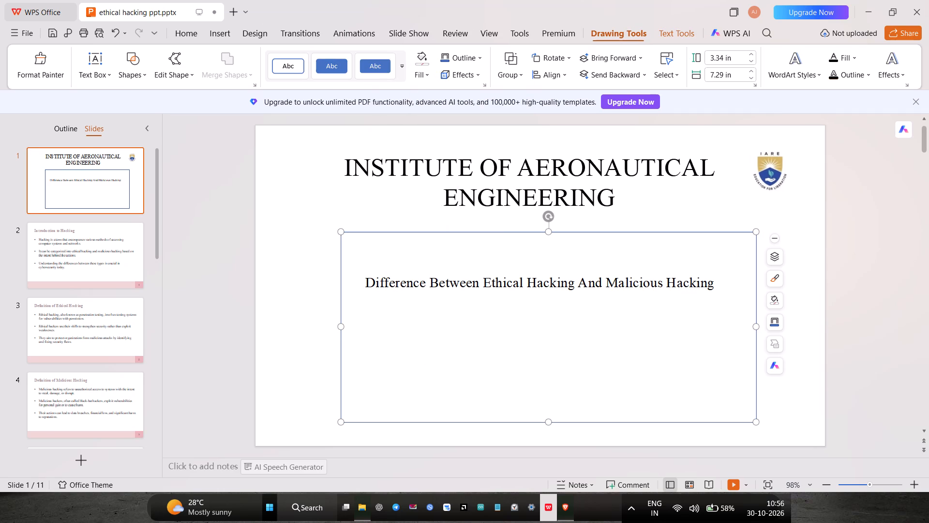
# Move the rectangle slightly up and center it horizontally on the slide.
pyautogui.moveTo(605, 231); pyautogui.dragTo(599, 223)
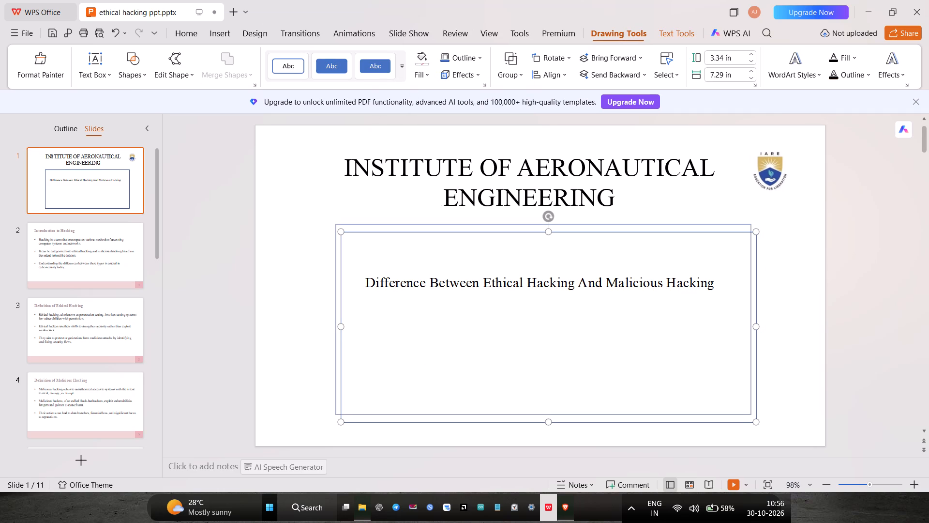
pyautogui.moveTo(599, 223); pyautogui.dragTo(607, 228)
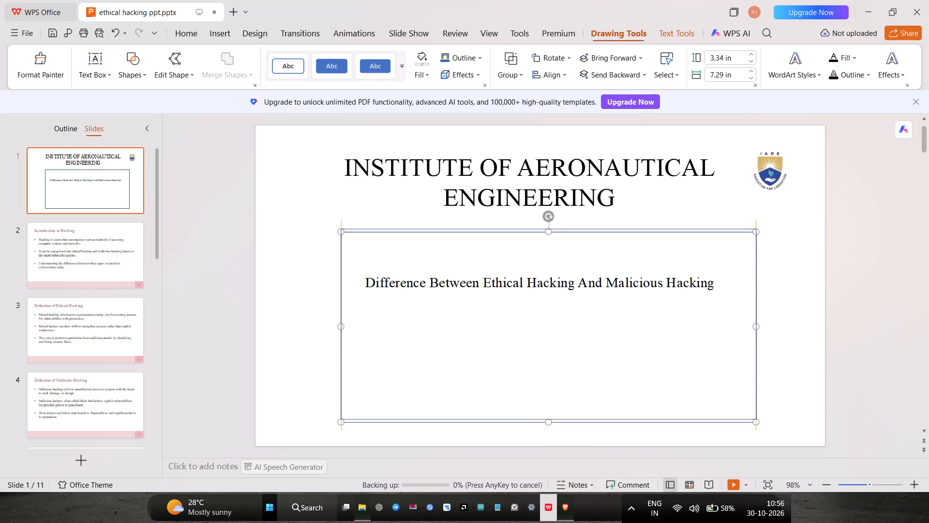
pyautogui.moveTo(607, 228); pyautogui.dragTo(598, 222)
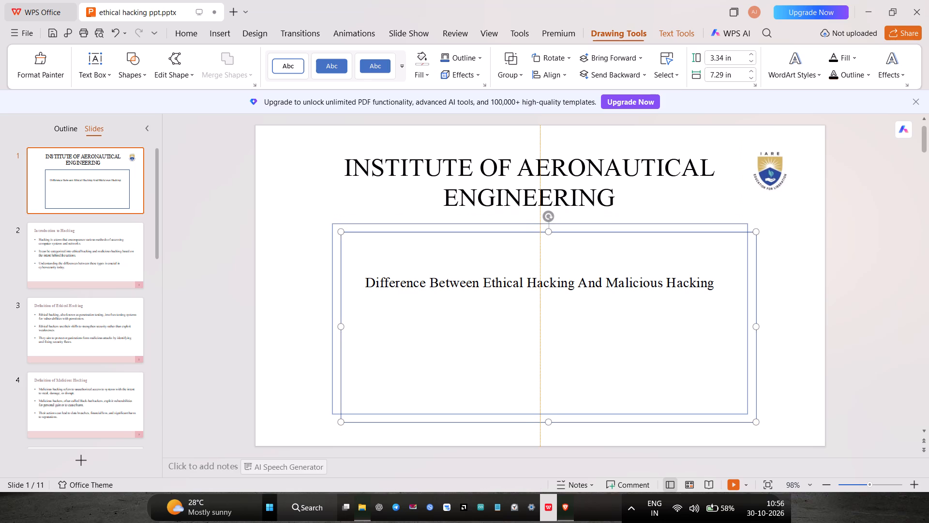
pyautogui.click(805, 225)
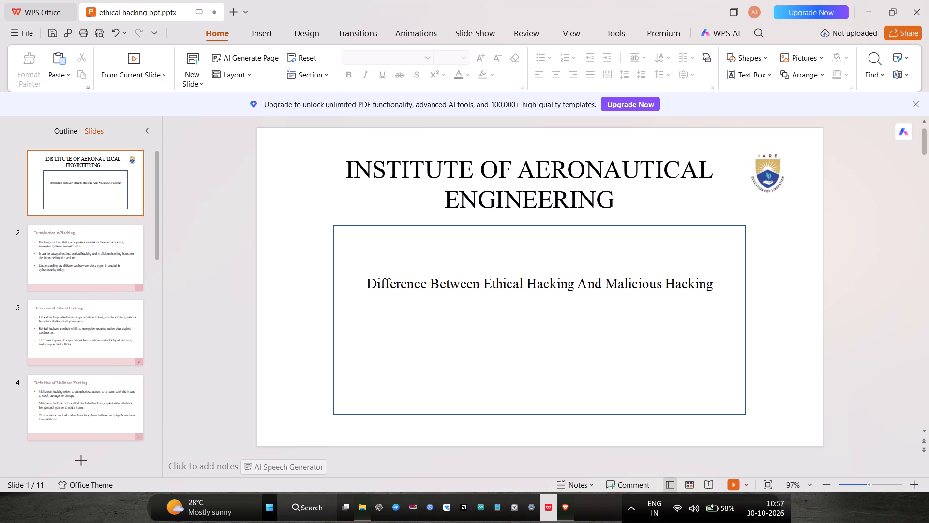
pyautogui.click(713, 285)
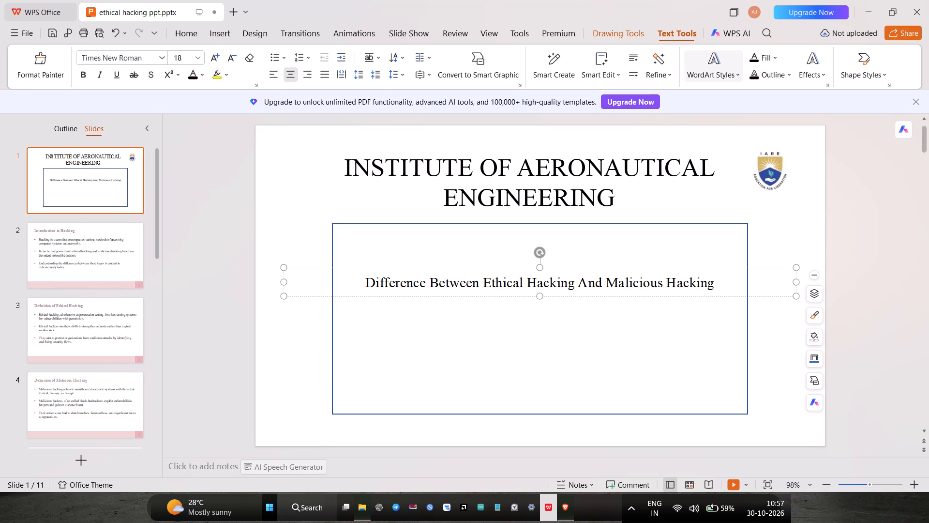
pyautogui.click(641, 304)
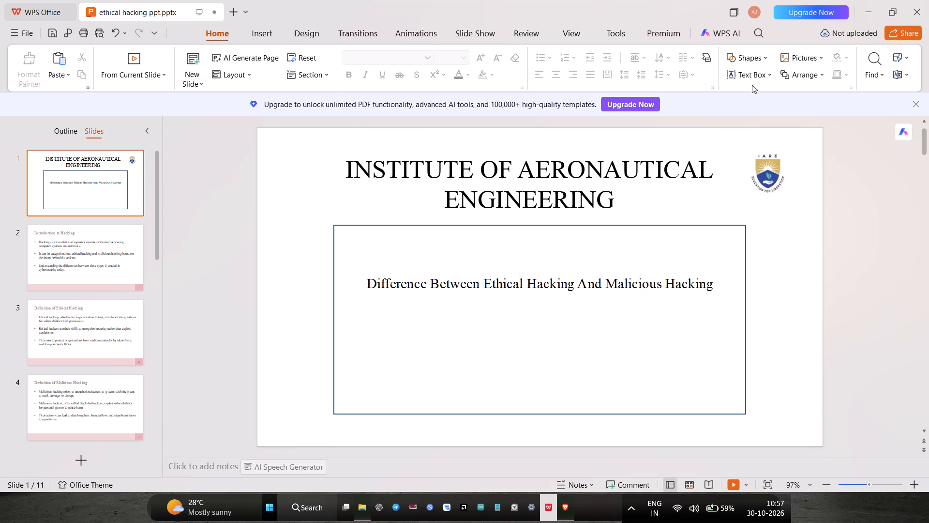
# Insert a wide horizontal text box inside the rectangle, centered just below the subtitle, ready for text entry.
pyautogui.click(739, 78)
pyautogui.moveTo(380, 339); pyautogui.dragTo(682, 384)
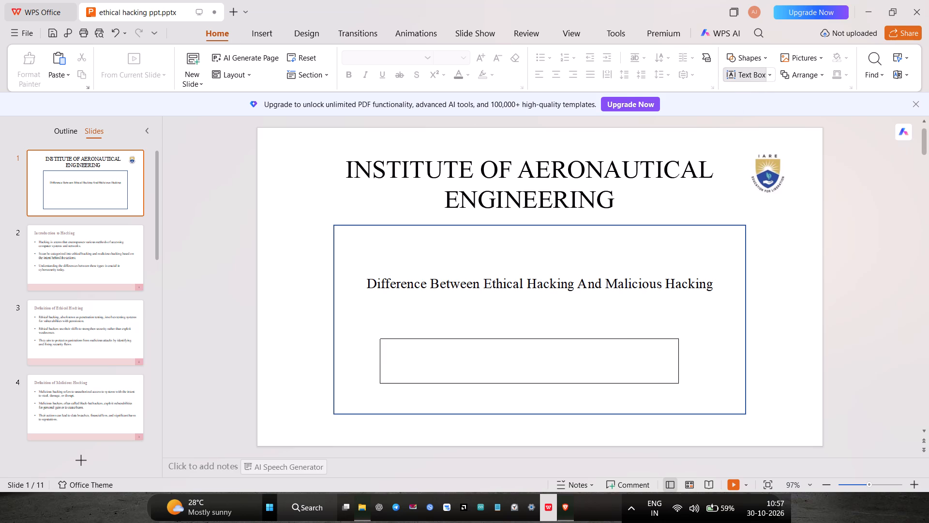
pyautogui.moveTo(682, 384); pyautogui.dragTo(723, 370)
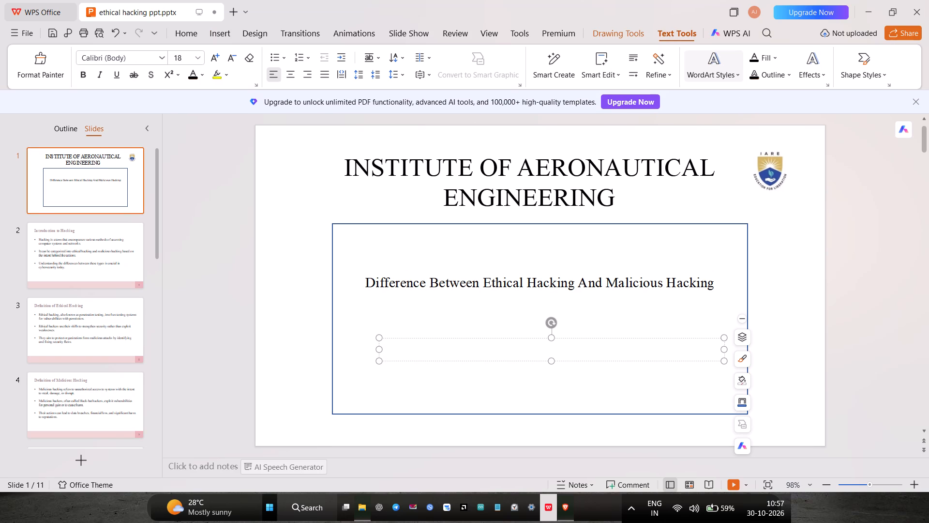
pyautogui.moveTo(557, 338); pyautogui.dragTo(541, 307)
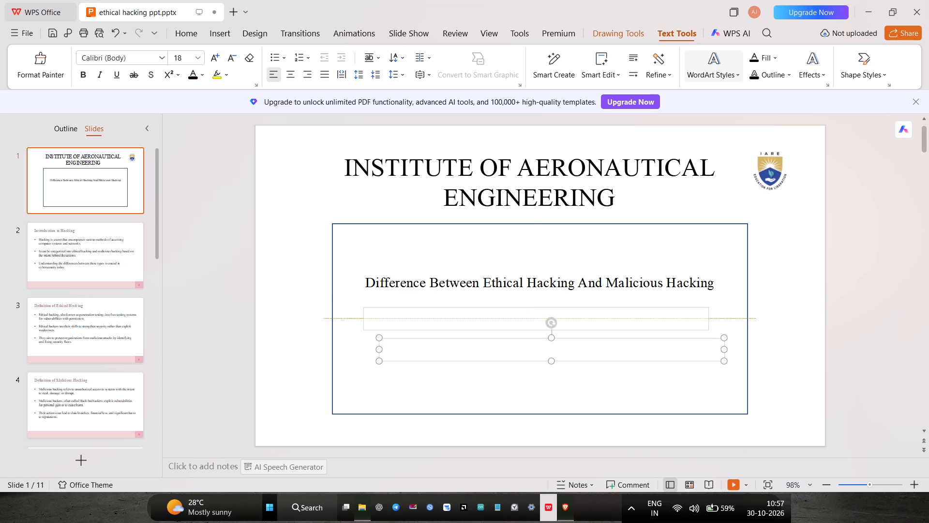
pyautogui.moveTo(541, 307); pyautogui.dragTo(542, 305)
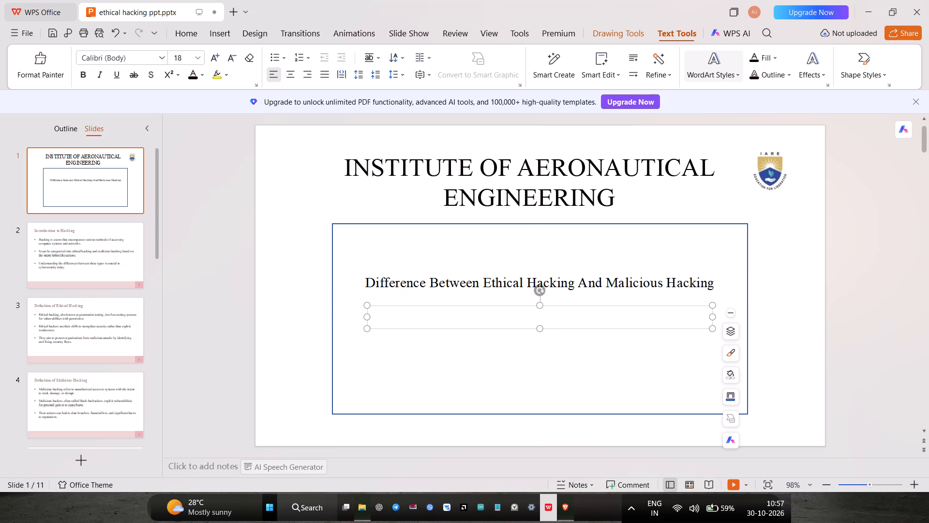
pyautogui.click(464, 313)
pyautogui.click(419, 324)
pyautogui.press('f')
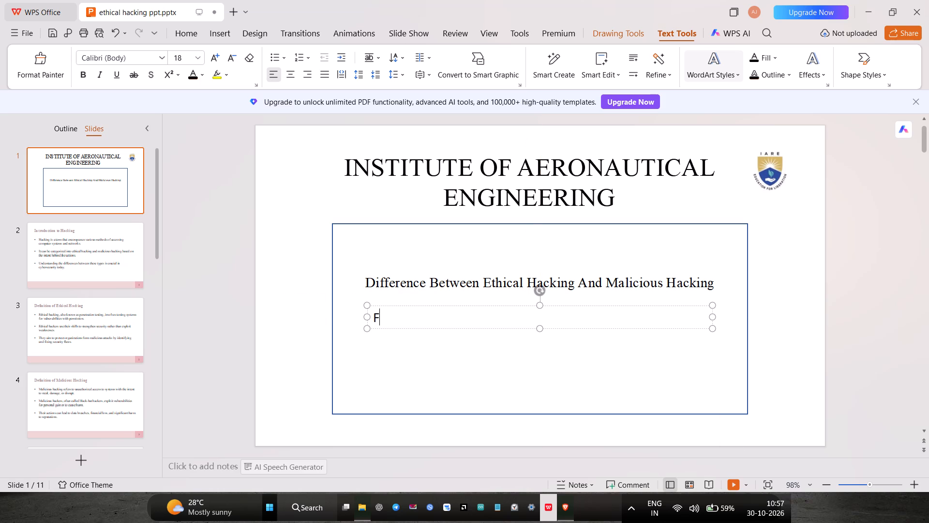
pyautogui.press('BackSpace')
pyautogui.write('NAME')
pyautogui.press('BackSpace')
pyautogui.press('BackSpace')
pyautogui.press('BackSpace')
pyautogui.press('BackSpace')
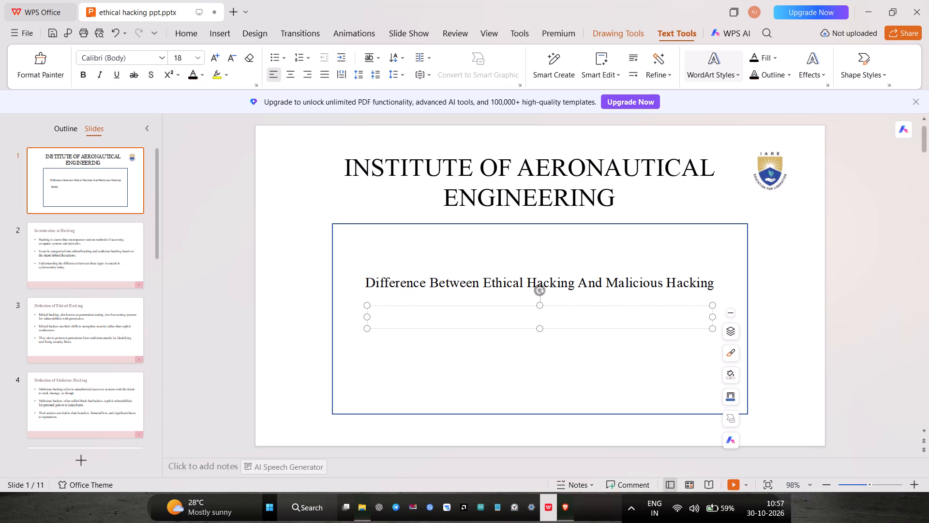
# Enter the bold label "NAME:" followed by the student's name in regular uppercase text, and begin a new line.
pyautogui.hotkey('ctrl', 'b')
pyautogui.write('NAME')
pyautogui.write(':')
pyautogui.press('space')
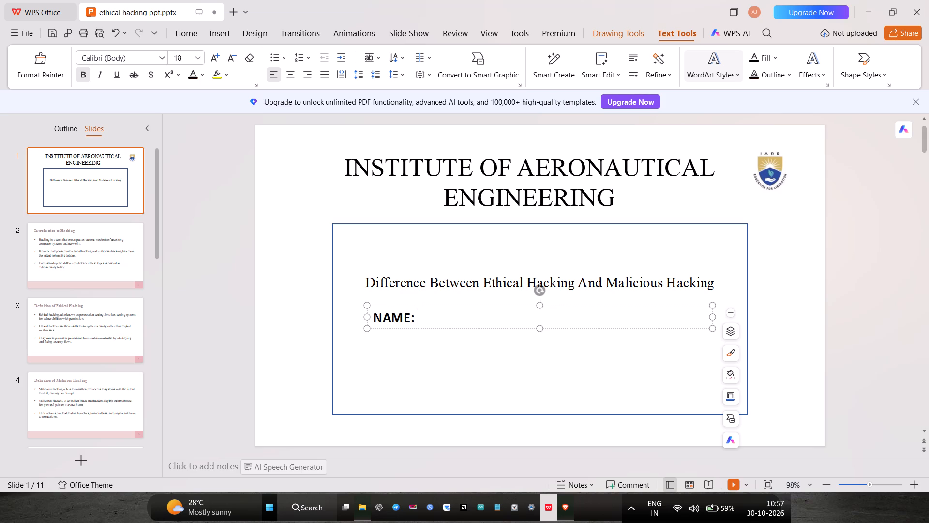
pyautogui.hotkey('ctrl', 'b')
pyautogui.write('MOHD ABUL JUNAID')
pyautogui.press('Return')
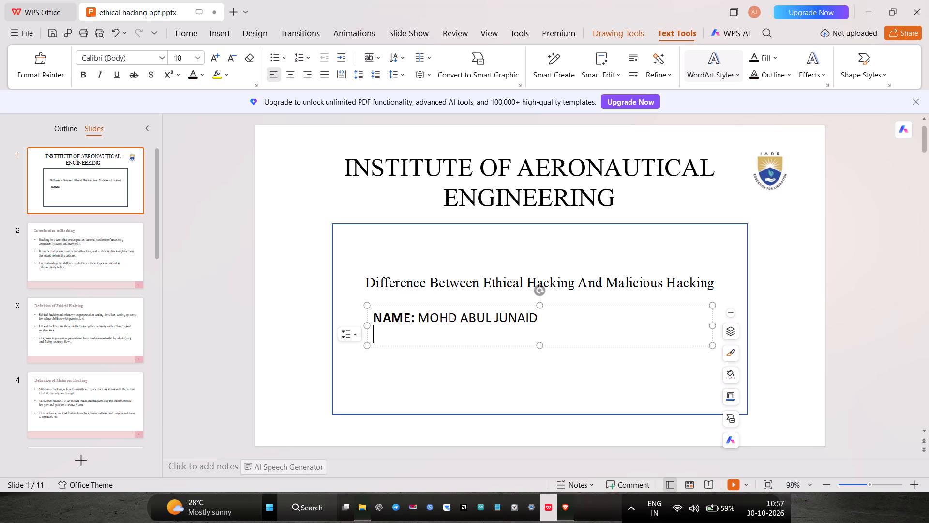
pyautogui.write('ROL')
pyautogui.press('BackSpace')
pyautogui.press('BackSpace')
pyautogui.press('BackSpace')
# Enter the bold label "ROLL NO:" followed by the student's roll number in regular text, and begin a new line.
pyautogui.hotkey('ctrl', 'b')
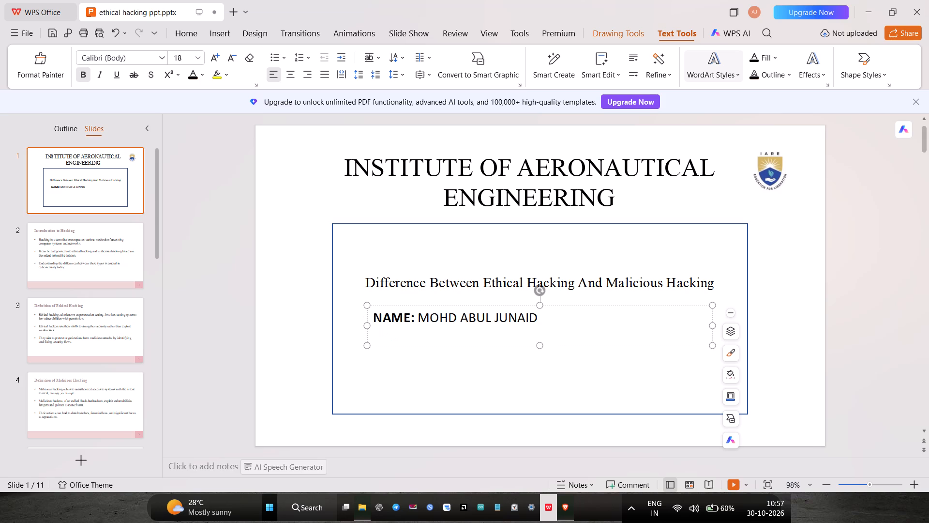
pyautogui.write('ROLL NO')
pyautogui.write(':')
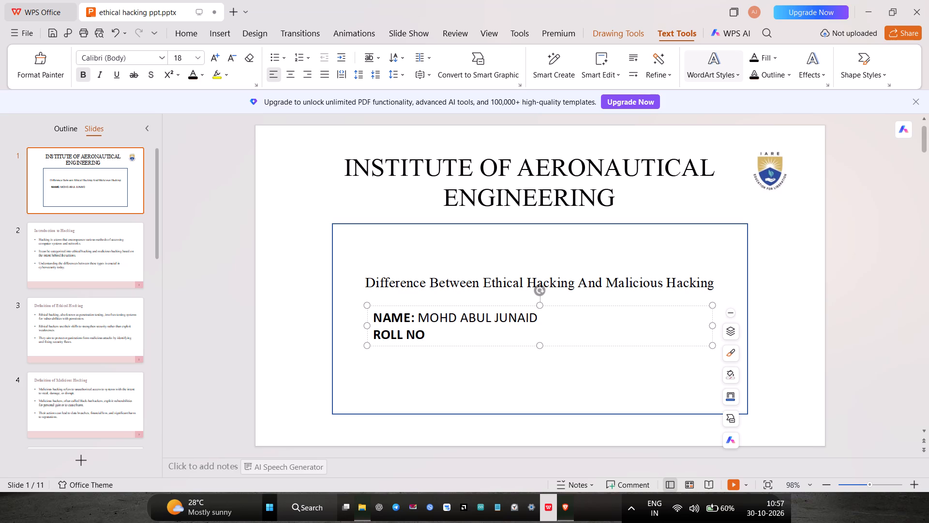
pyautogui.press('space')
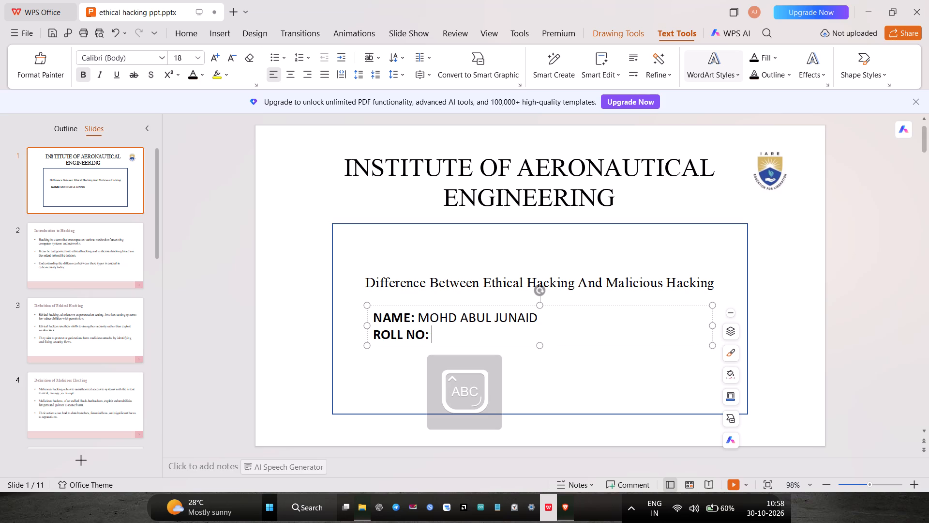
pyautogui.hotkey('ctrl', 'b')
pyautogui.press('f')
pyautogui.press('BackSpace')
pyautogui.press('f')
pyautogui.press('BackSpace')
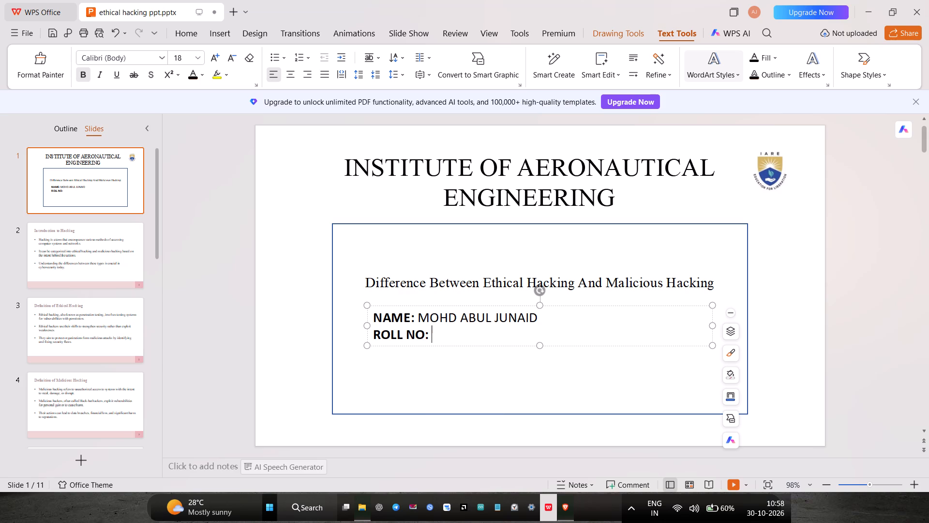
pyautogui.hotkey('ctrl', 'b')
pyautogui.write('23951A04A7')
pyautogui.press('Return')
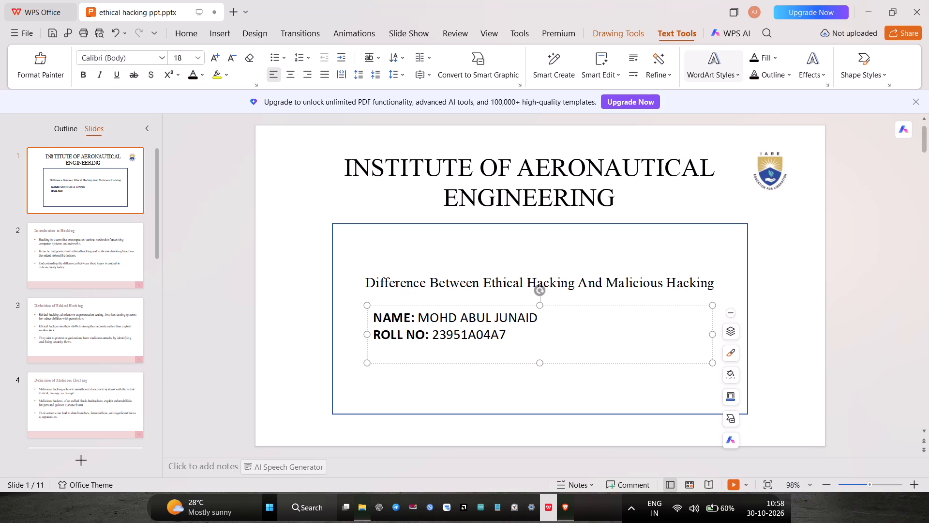
# Enter "BRANCH: ECE" in bold as the third line of the student details.
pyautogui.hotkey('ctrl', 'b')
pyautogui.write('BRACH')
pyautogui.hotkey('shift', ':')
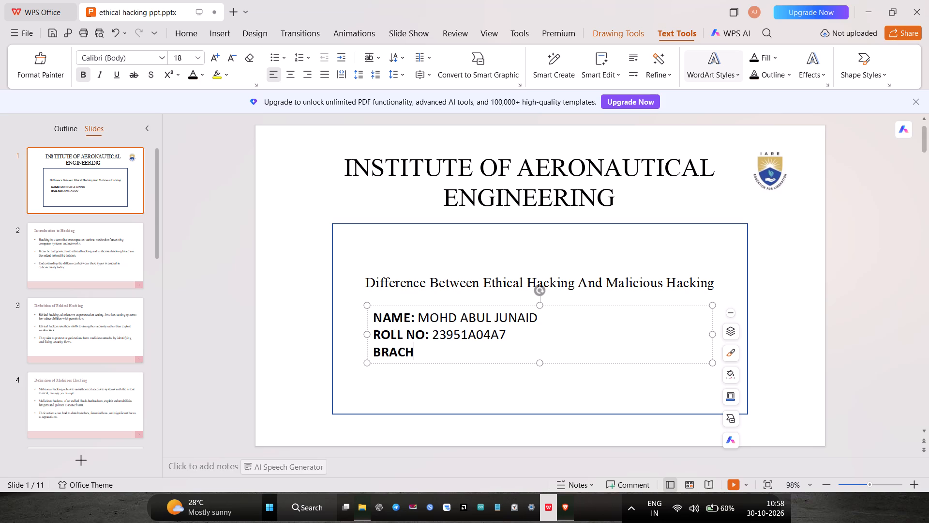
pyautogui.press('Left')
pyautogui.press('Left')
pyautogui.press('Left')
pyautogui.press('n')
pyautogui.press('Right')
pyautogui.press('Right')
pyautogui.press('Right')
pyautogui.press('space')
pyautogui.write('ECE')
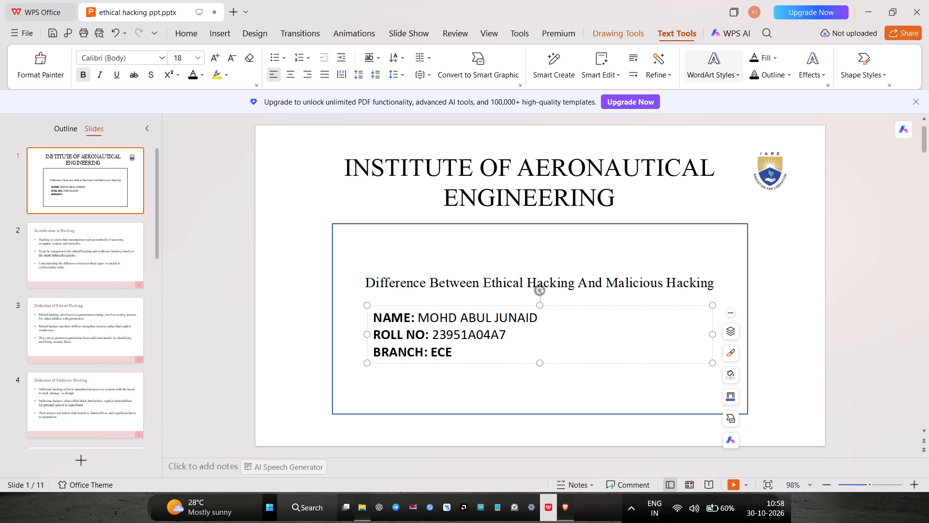
# Replace the bold branch value with "ECE-C" in regular text, keeping the "BRANCH:" label bold.
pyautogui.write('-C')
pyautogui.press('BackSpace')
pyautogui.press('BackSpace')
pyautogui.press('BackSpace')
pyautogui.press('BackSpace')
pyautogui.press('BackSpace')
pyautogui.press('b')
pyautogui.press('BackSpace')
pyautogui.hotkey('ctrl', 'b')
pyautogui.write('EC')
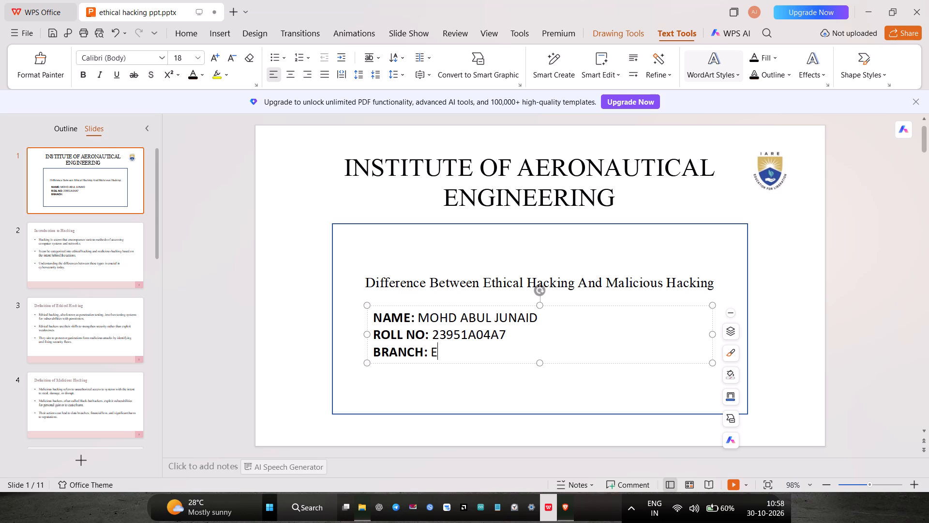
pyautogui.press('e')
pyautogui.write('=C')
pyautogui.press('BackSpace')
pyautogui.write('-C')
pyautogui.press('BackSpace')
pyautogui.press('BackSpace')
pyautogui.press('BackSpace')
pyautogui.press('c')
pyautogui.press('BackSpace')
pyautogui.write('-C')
# Make the whole subtitle "Difference Between Ethical Hacking And Malicious Hacking" bold.
pyautogui.click(684, 285)
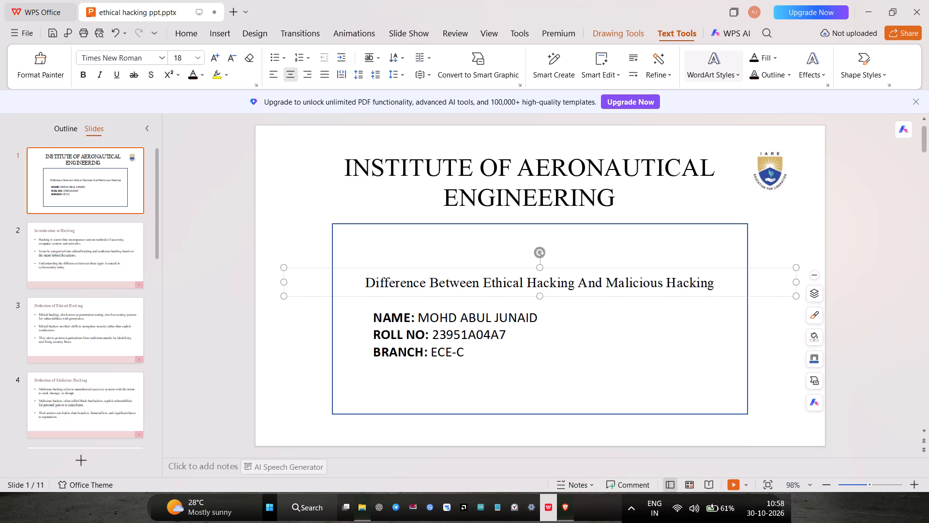
pyautogui.moveTo(714, 280); pyautogui.dragTo(392, 298)
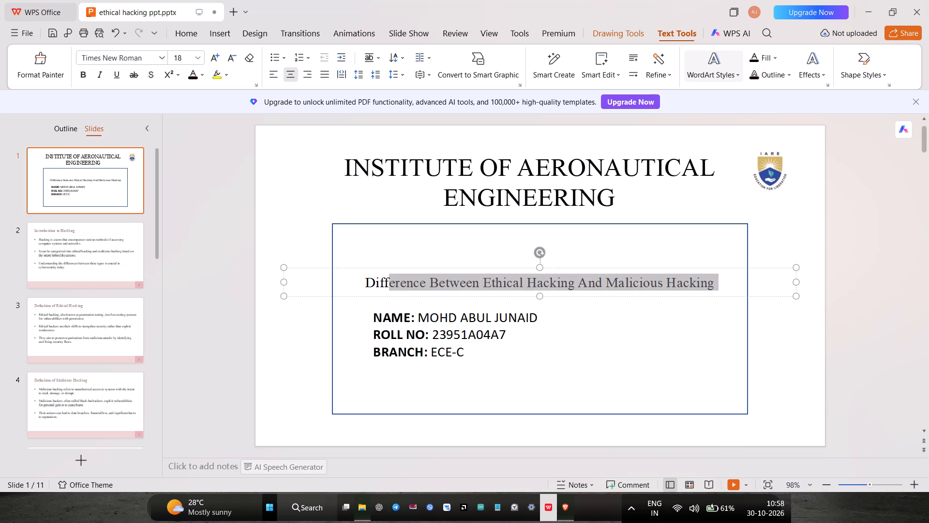
pyautogui.moveTo(392, 298); pyautogui.dragTo(359, 297)
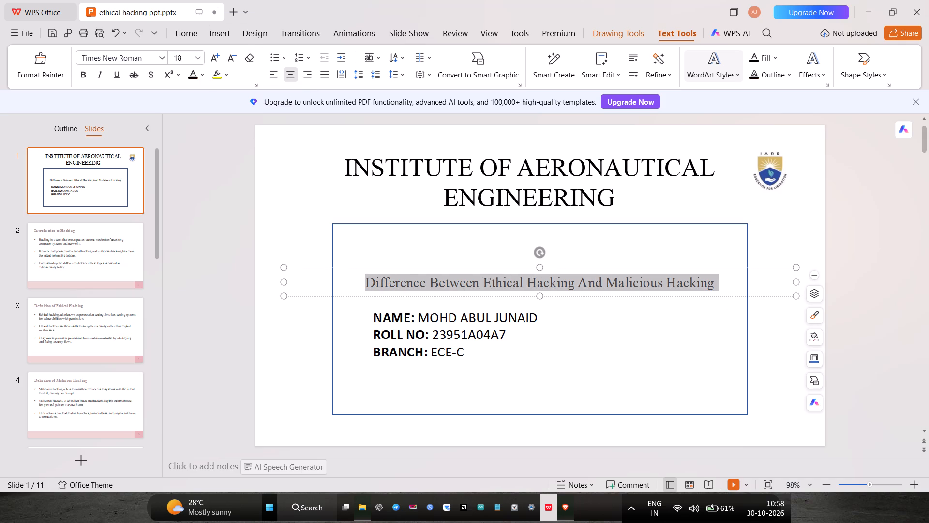
pyautogui.hotkey('ctrl', 'b')
pyautogui.click(866, 257)
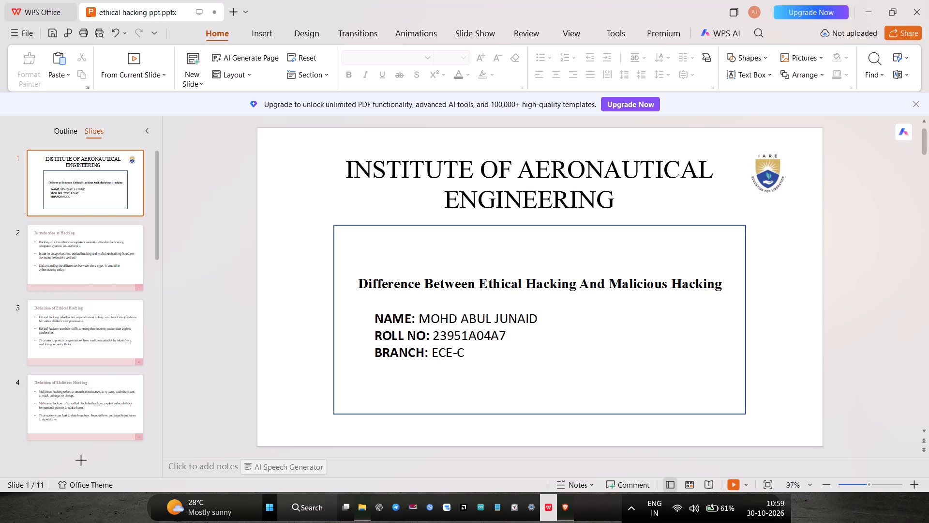
# Save the presentation.
pyautogui.hotkey('ctrl', 's')
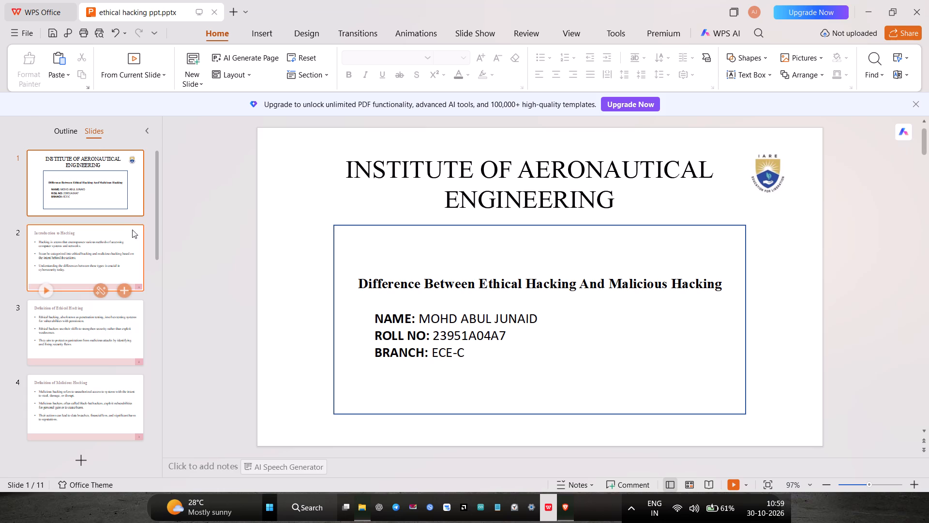
# Look through the slides that follow the title slide, and return to the title slide.
pyautogui.click(108, 246)
pyautogui.click(92, 306)
pyautogui.scroll(-4, 120, 312)
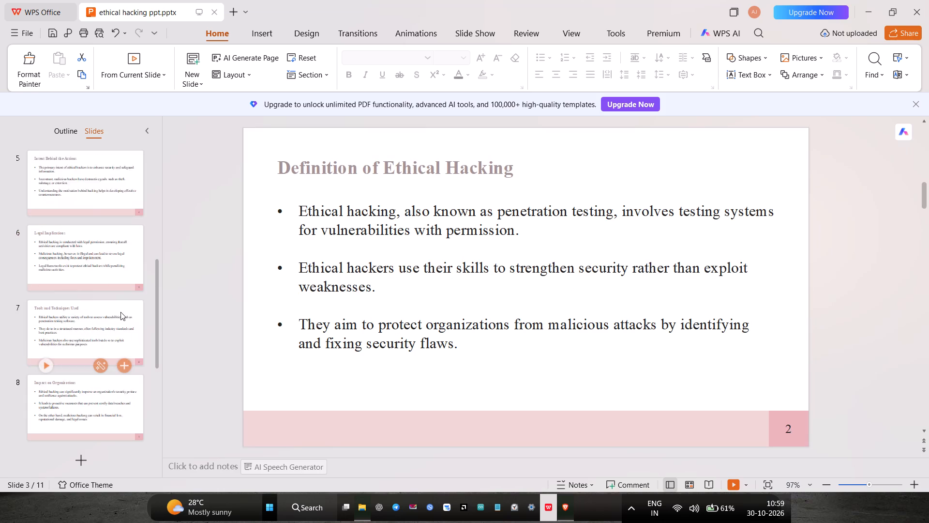
pyautogui.scroll(-16, 120, 312)
pyautogui.scroll(18, 125, 312)
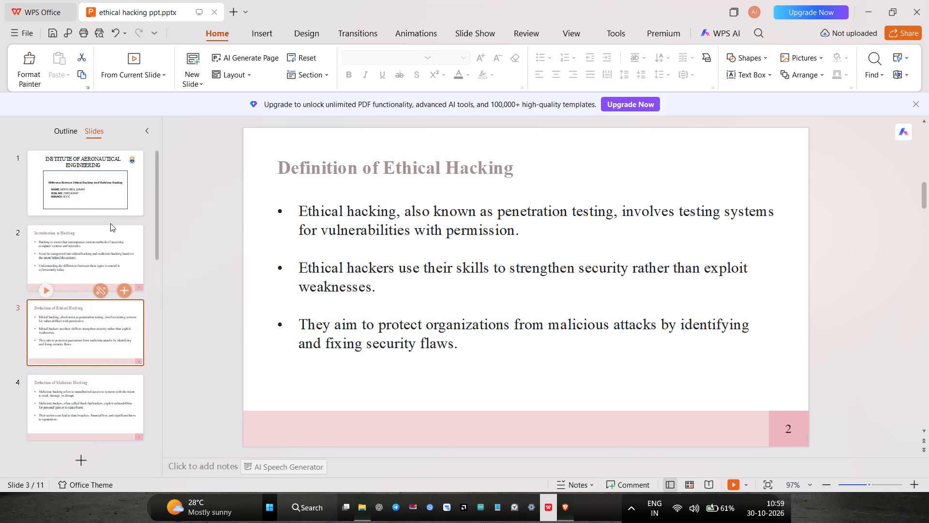
pyautogui.click(94, 201)
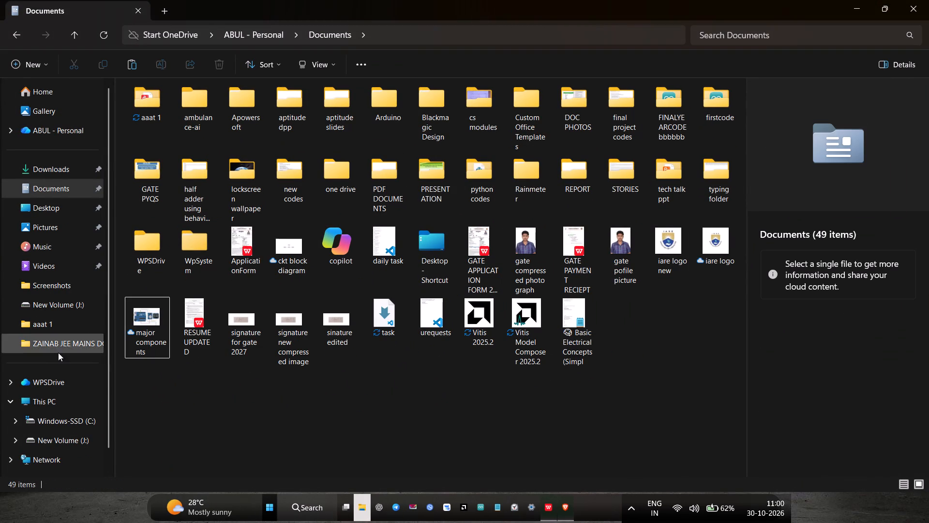
# In File Explorer, go to New Volume (J:) and open the "ethical hacking ppt" presentation.
pyautogui.click(50, 444)
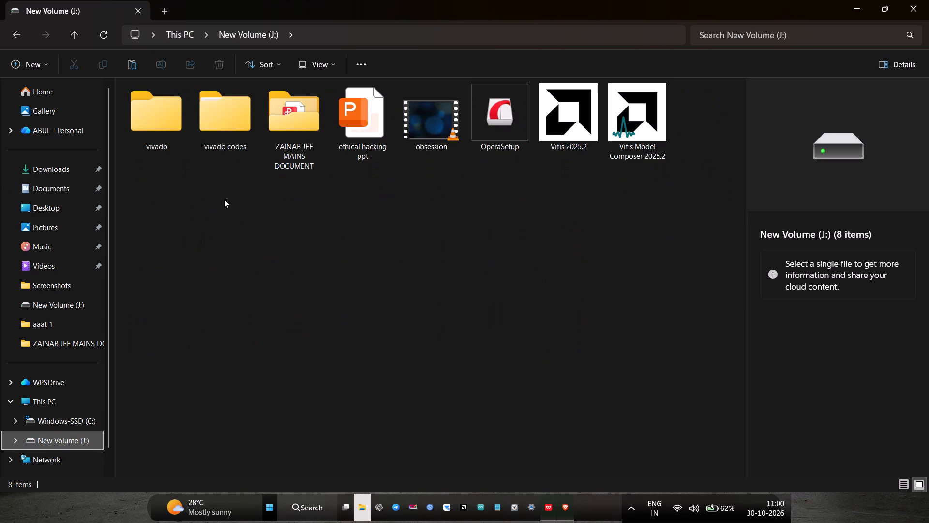
pyautogui.click(224, 199)
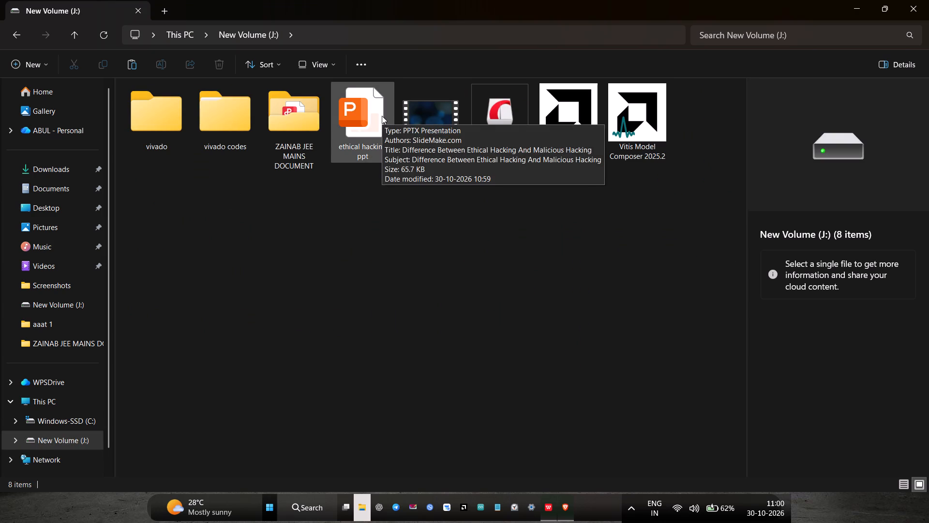
pyautogui.doubleClick(382, 116)
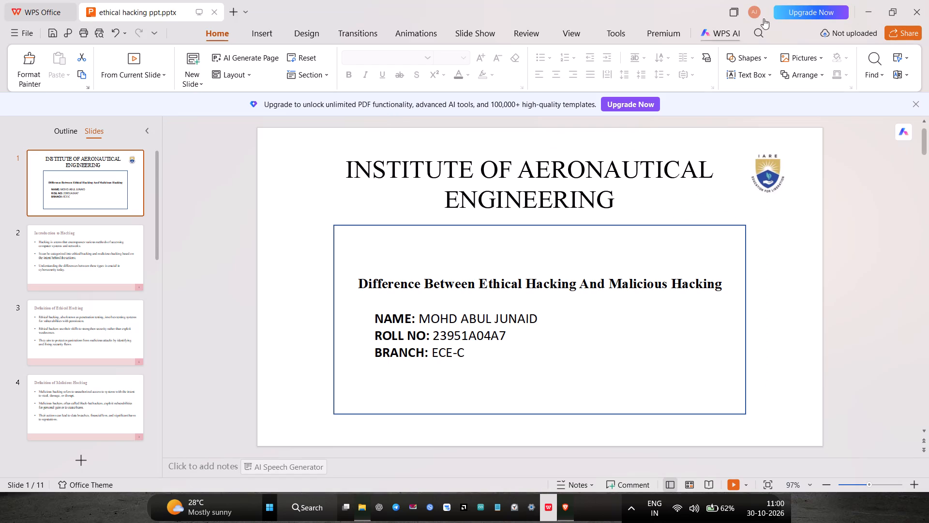
# Close the ethical hacking presentation and exit WPS Office, returning to the New Volume (J:) folder.
pyautogui.click(215, 10)
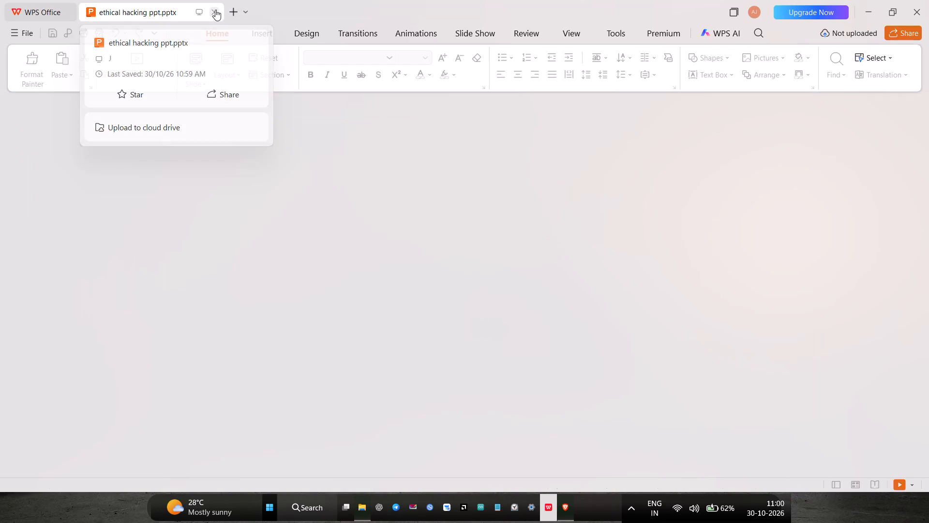
pyautogui.click(911, 0)
pyautogui.click(594, 286)
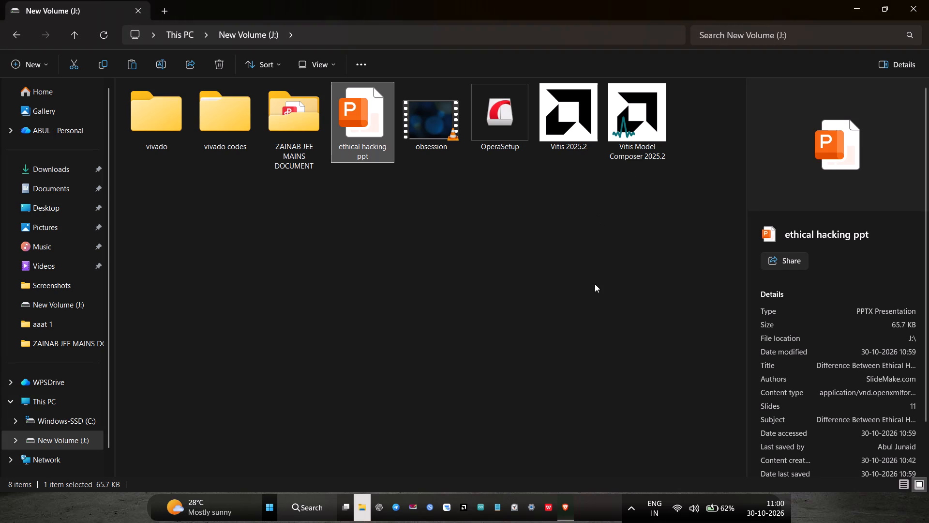
# Find PowerPoint through Windows search and launch it to its start screen.
pyautogui.click(299, 503)
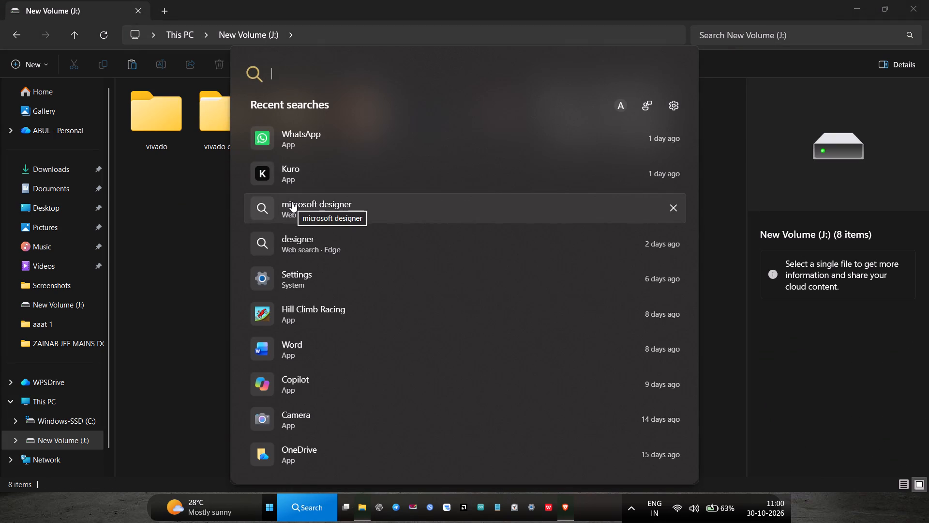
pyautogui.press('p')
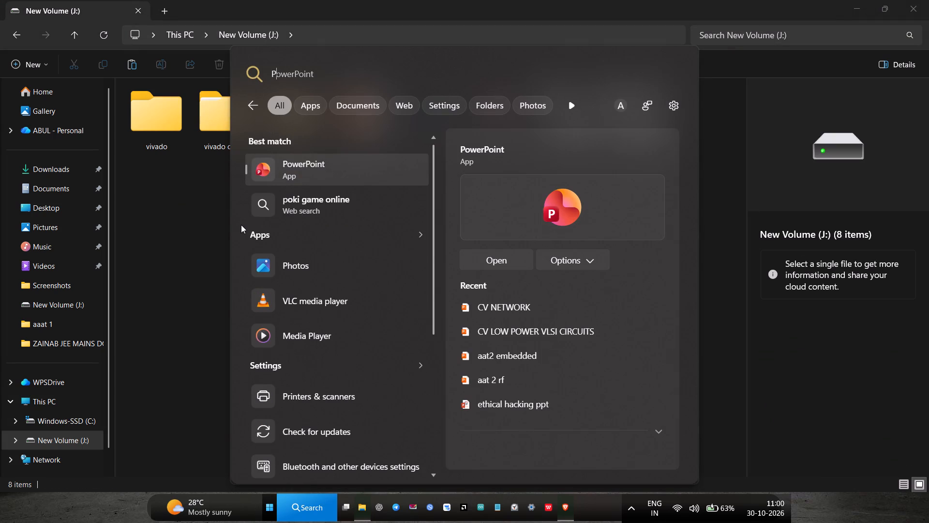
pyautogui.click(485, 253)
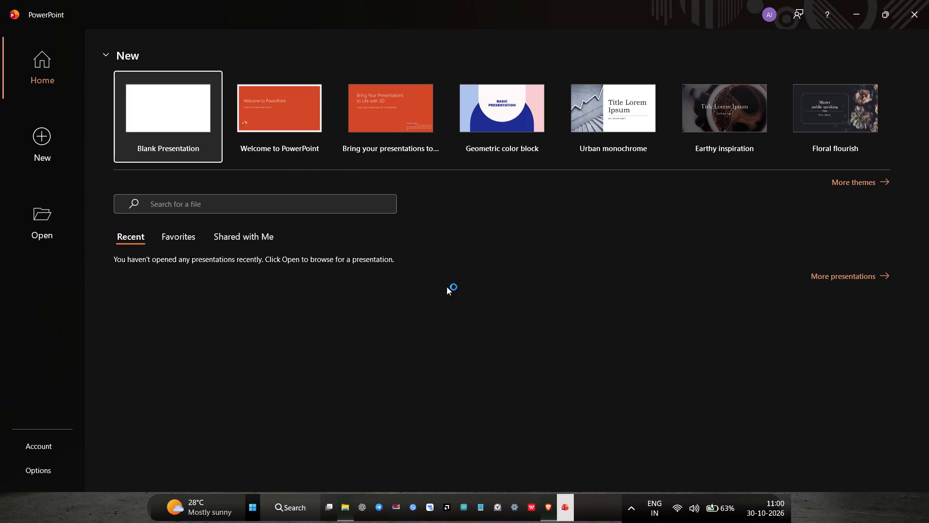
pyautogui.scroll(-7, 247, 305)
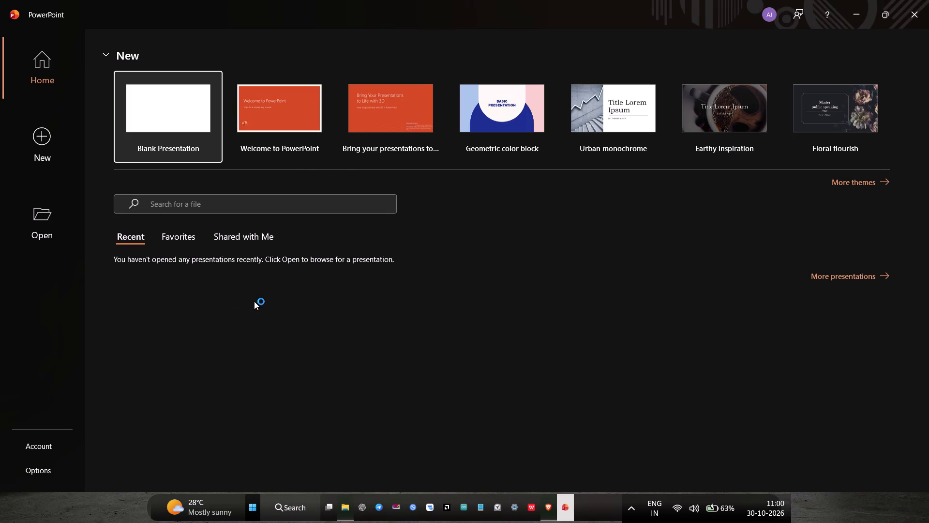